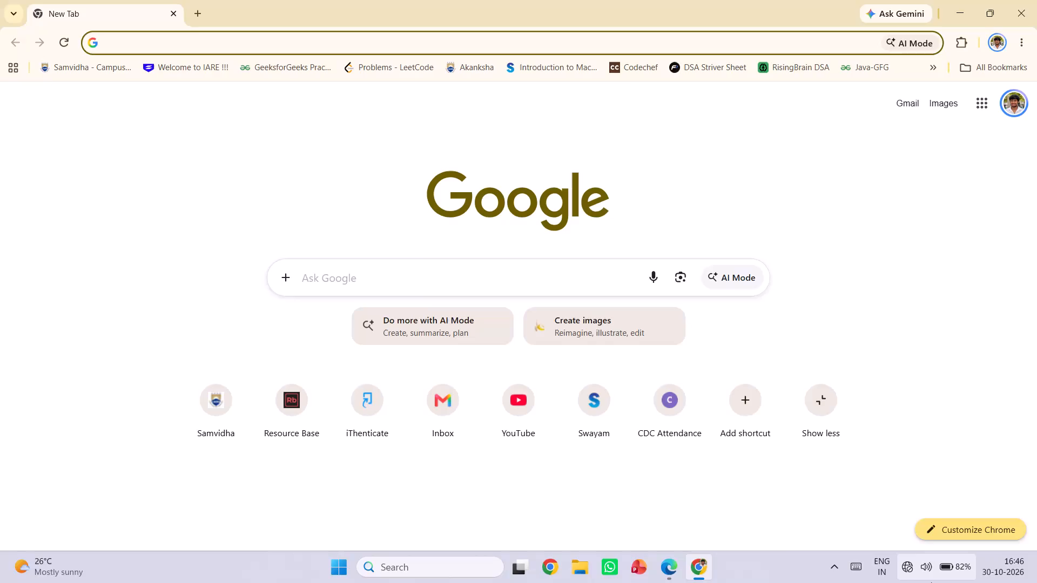
Open the list of available Wi-Fi networks, refresh it twice and look through it for the personal Wi-Fi network.
click(931, 582)
click(849, 302)
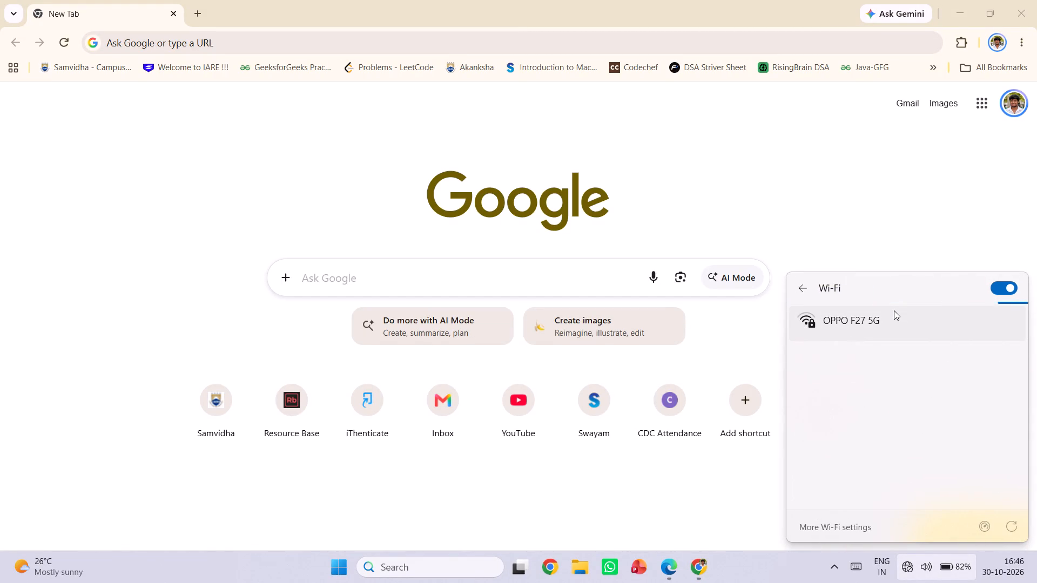
scroll(872, 376, up, 5)
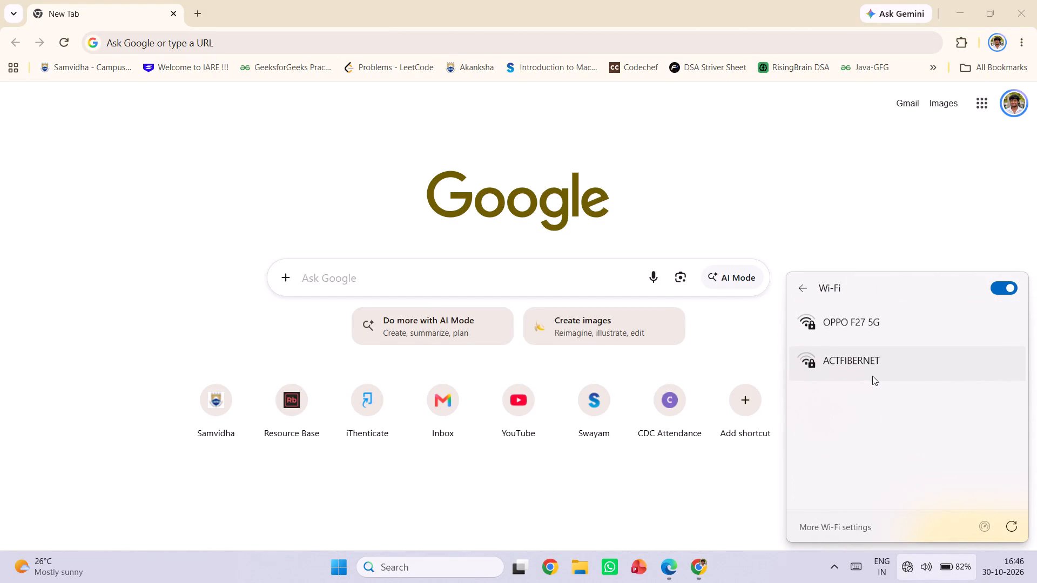
click(1014, 524)
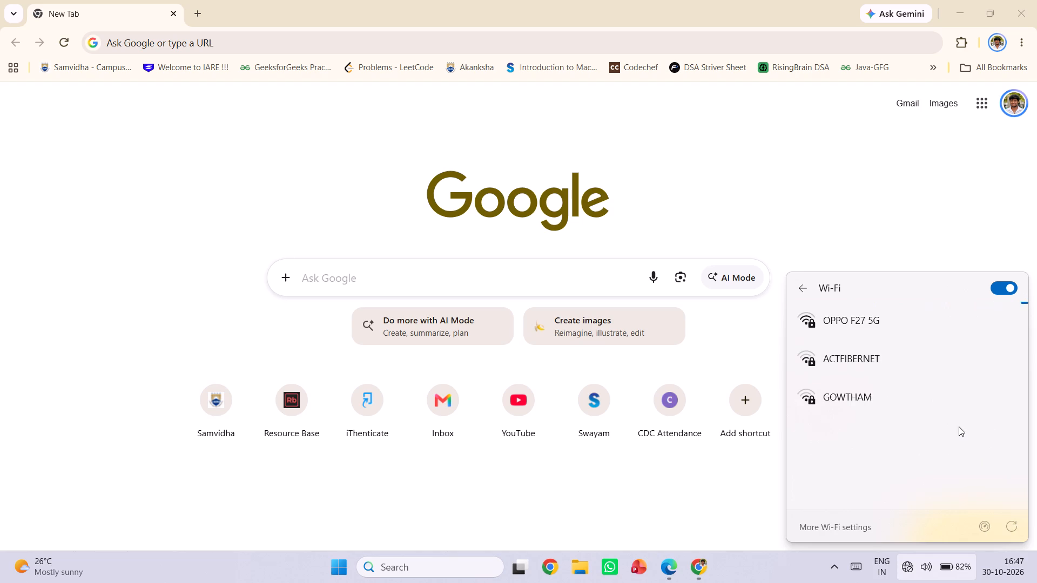
scroll(959, 426, up, 6)
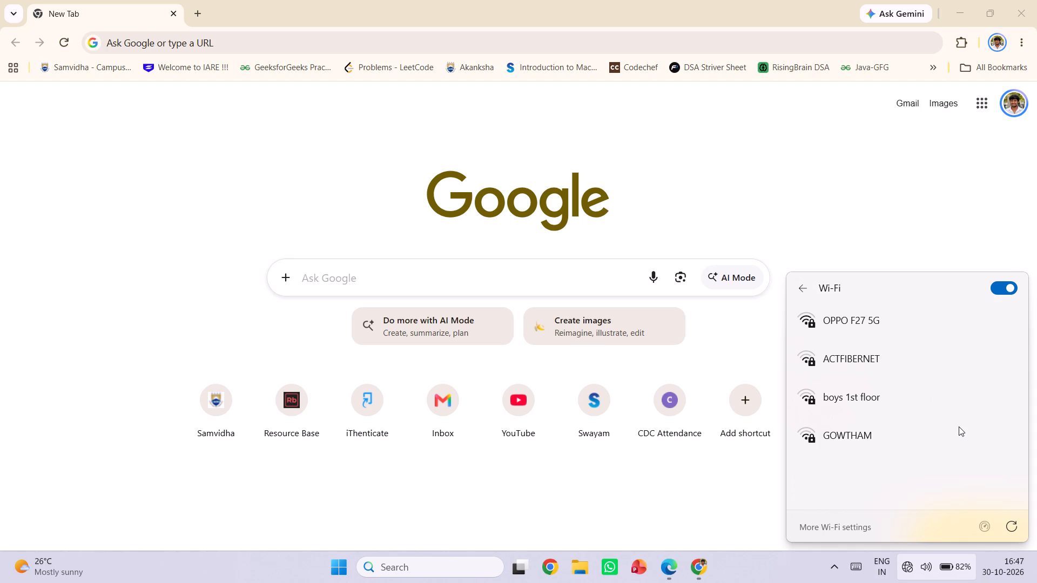
scroll(959, 426, up, 4)
click(1012, 534)
scroll(898, 418, up, 6)
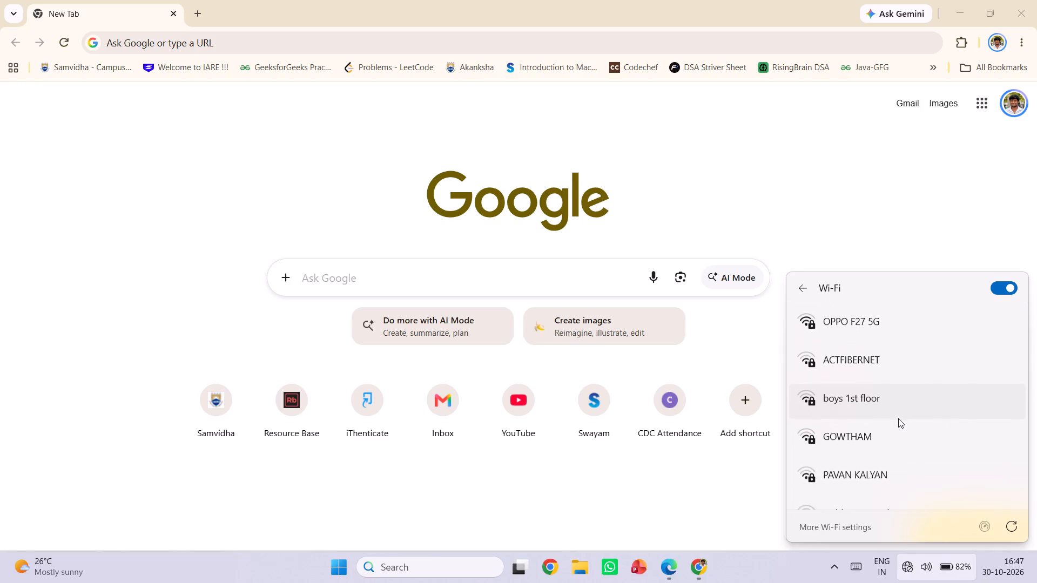
scroll(898, 418, down, 4)
scroll(898, 418, up, 6)
Show the available networks in the full Wi-Fi settings, then disconnect the personal Wi-Fi network and connect to it again.
click(833, 523)
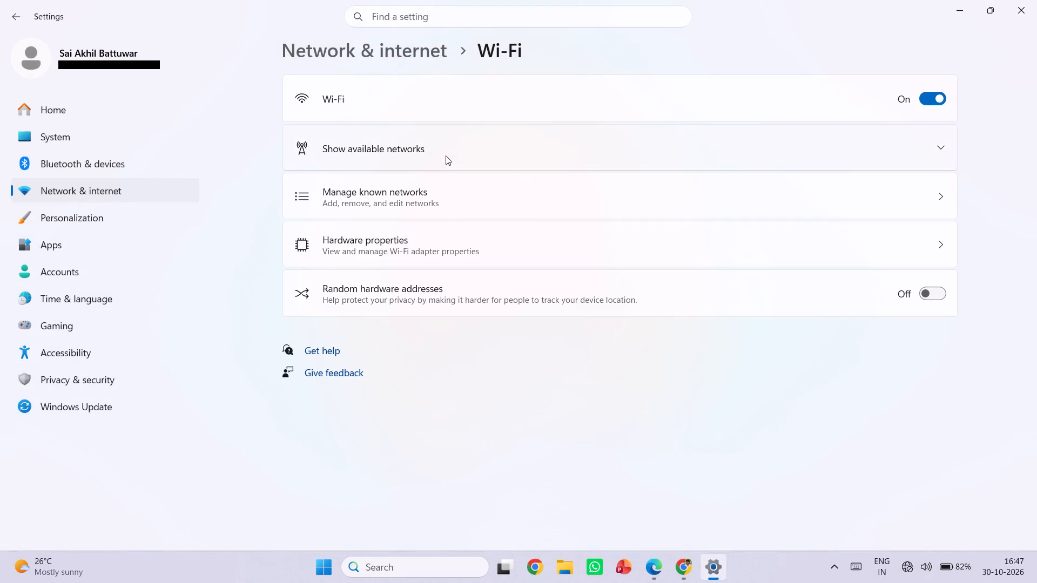
click(423, 146)
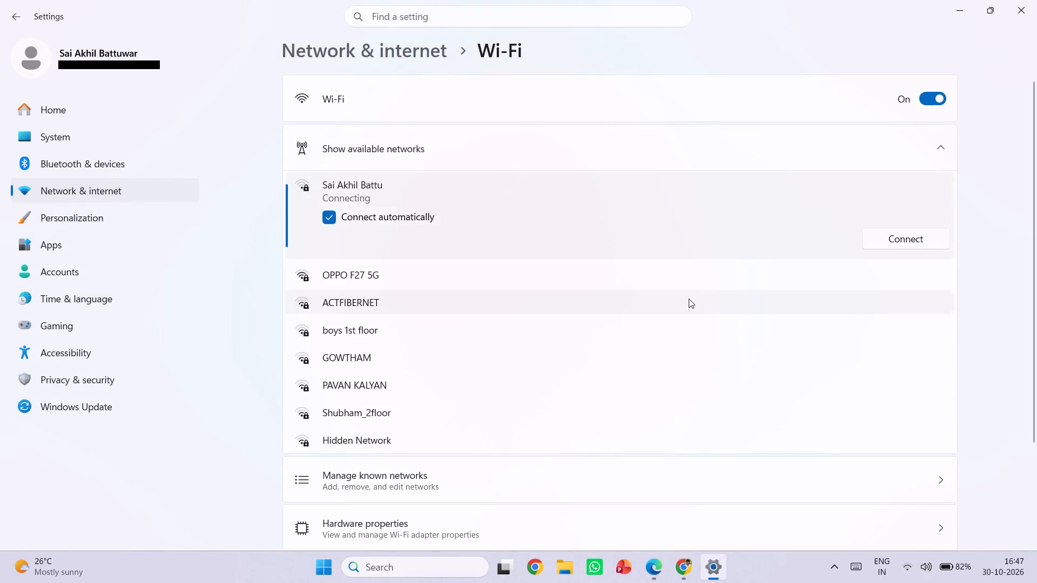
click(918, 289)
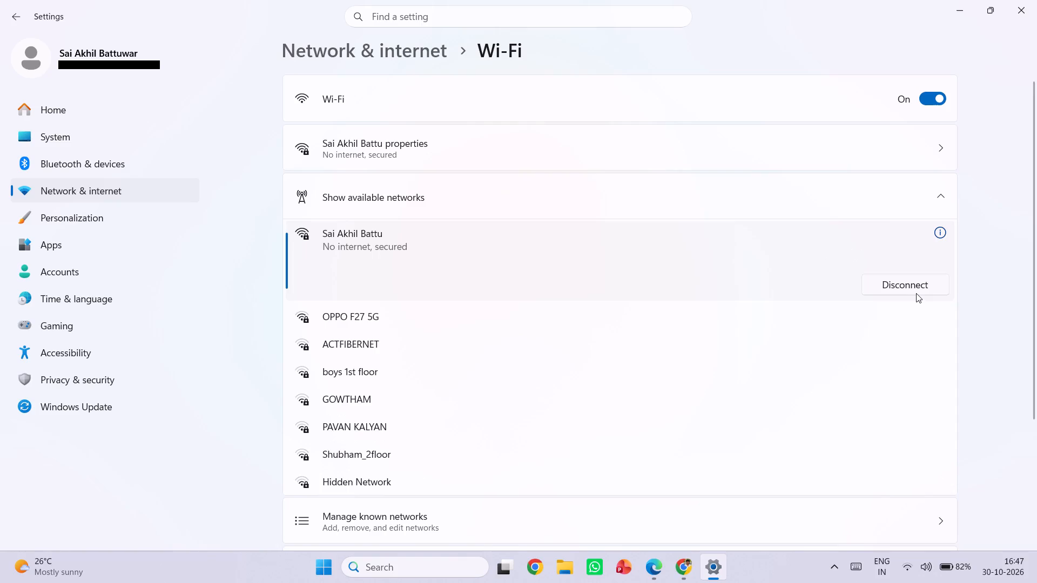
click(905, 238)
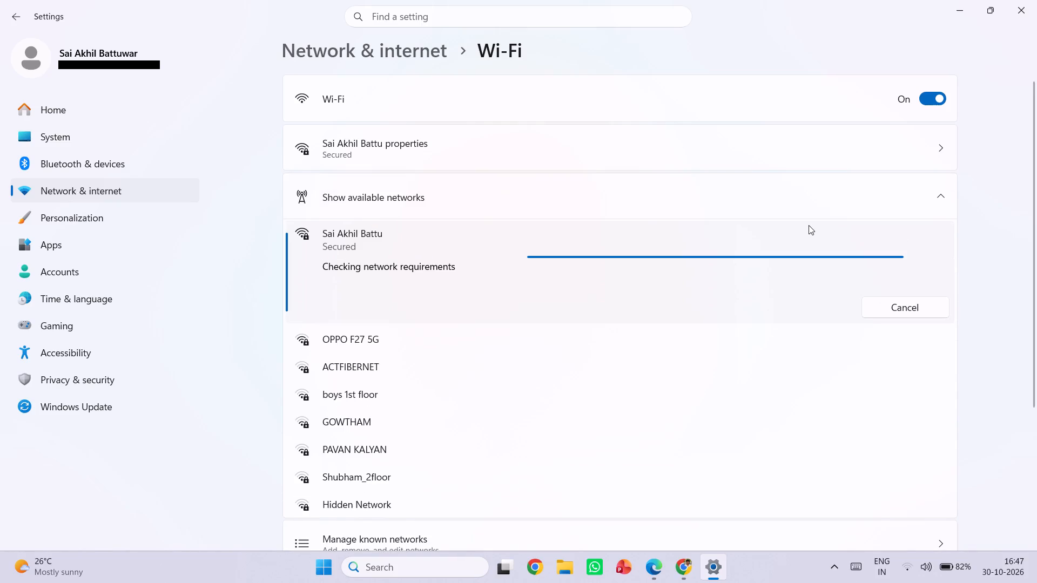
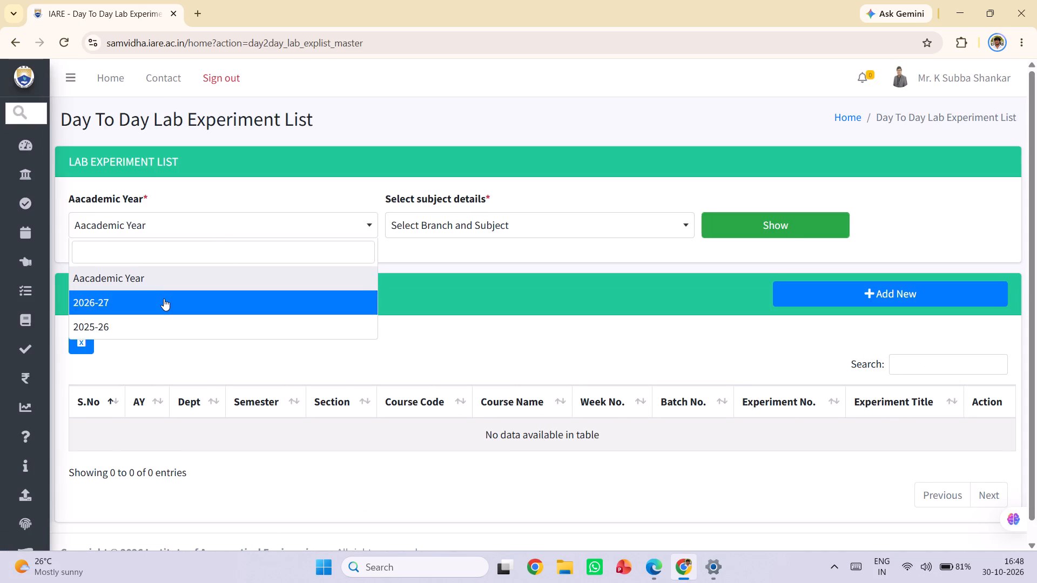
Show the lab experiment list for academic year 2026-27 and subject AIML-V-SEM-A : ACSD28 : Object Oriented Software Engineering Laboratory.
click(164, 299)
click(425, 229)
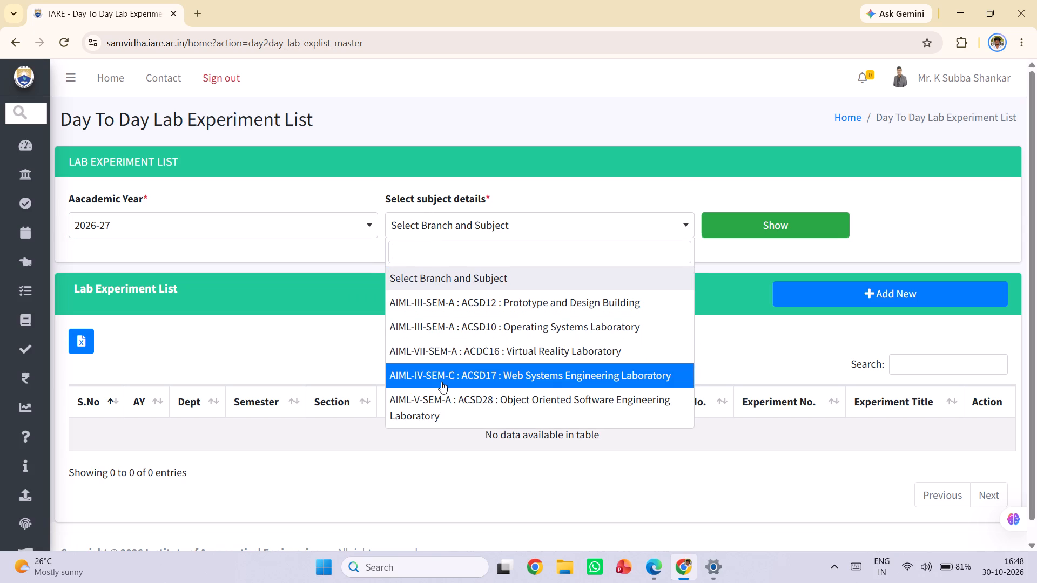
scroll(441, 382, down, 1)
click(439, 398)
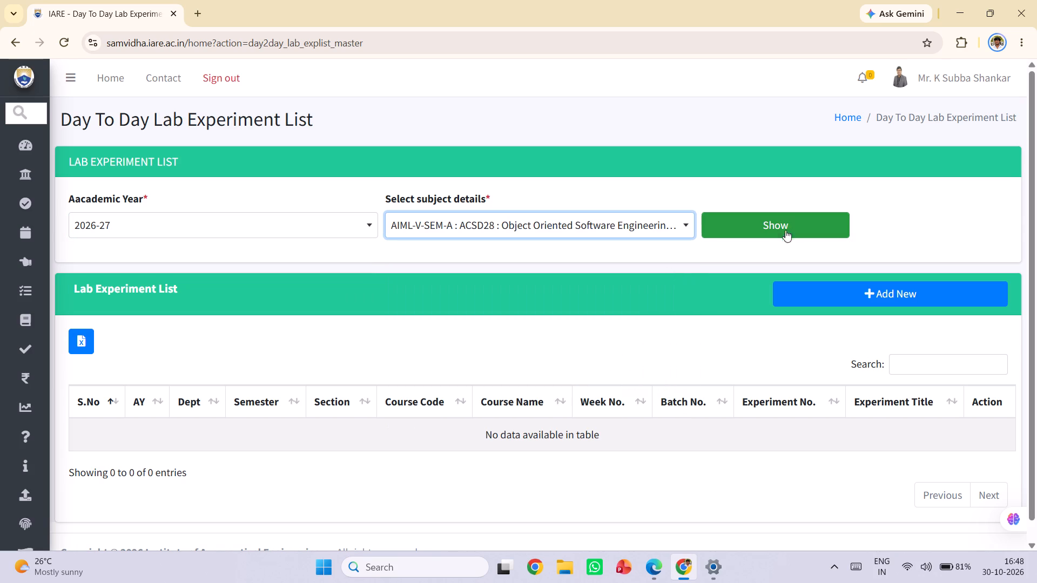
click(789, 215)
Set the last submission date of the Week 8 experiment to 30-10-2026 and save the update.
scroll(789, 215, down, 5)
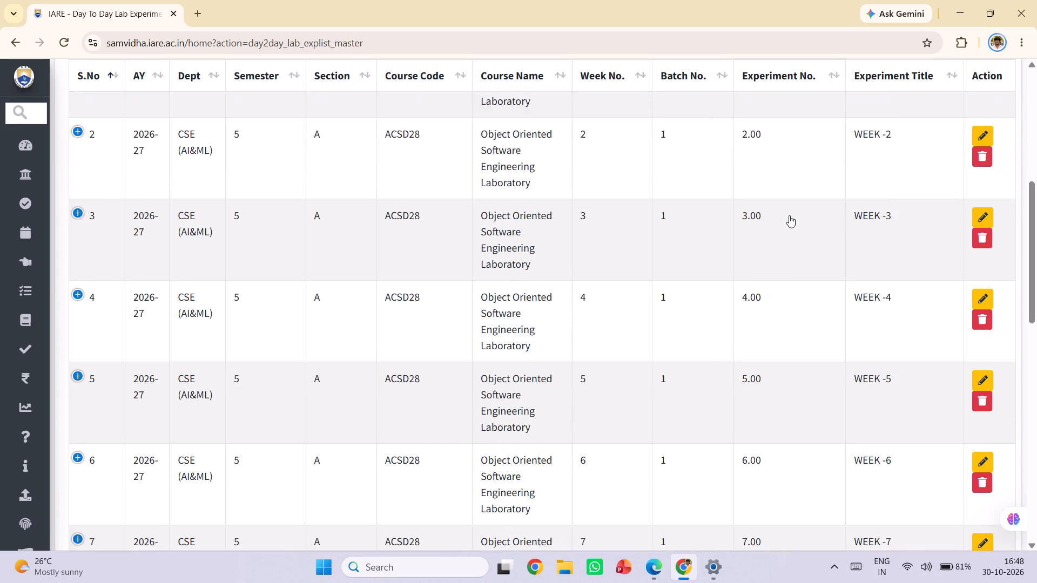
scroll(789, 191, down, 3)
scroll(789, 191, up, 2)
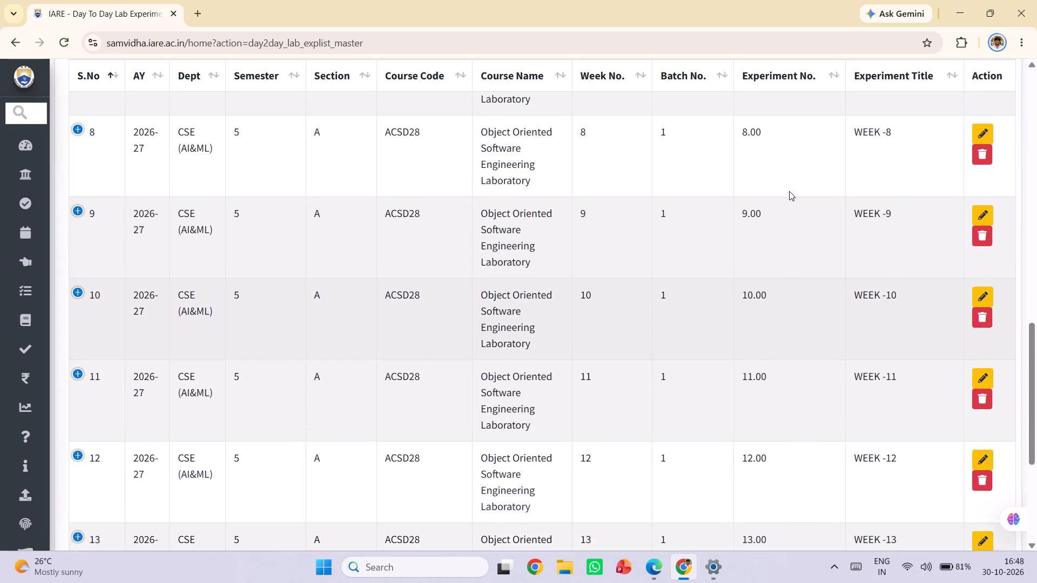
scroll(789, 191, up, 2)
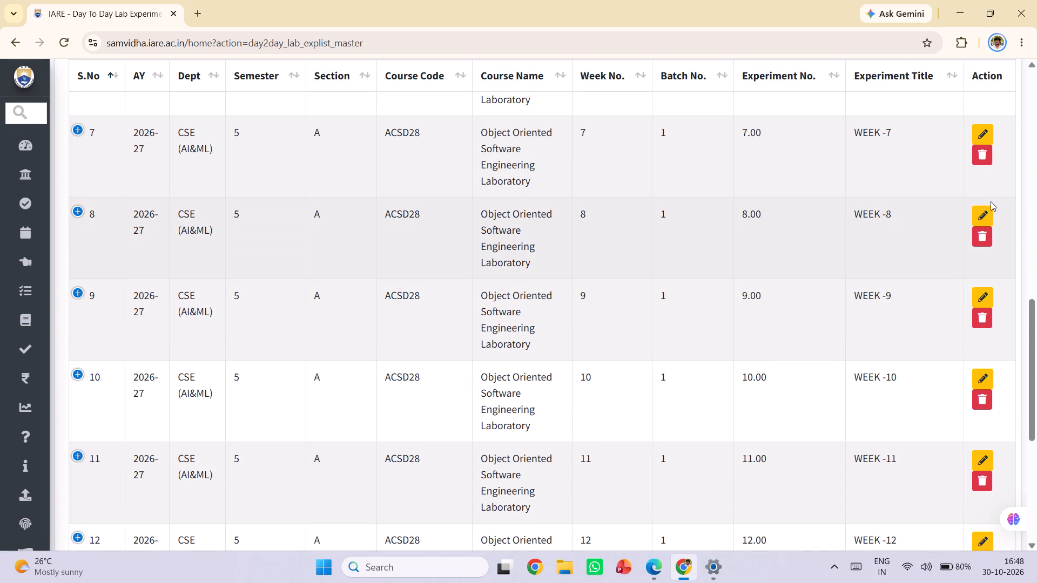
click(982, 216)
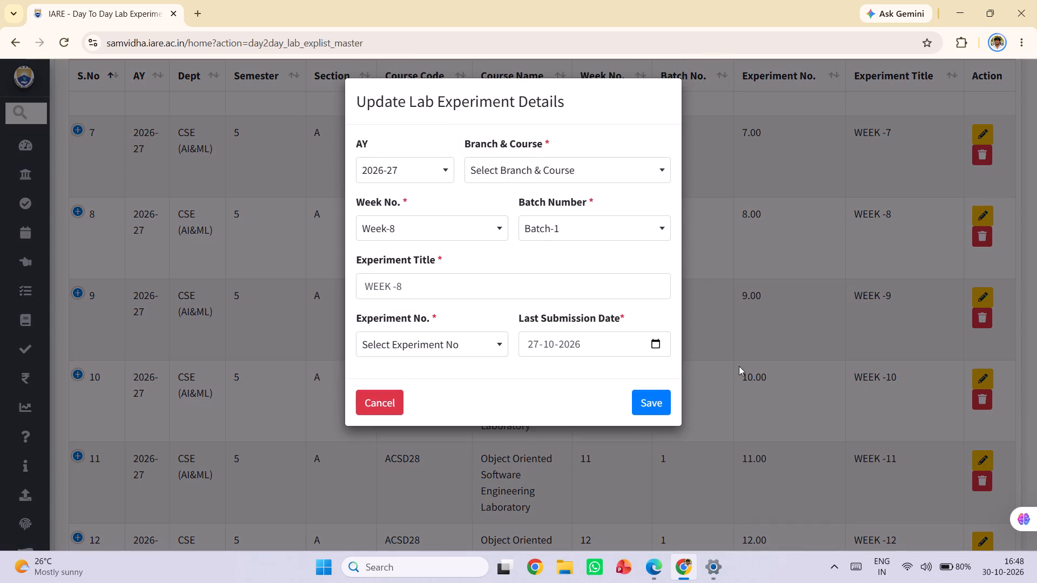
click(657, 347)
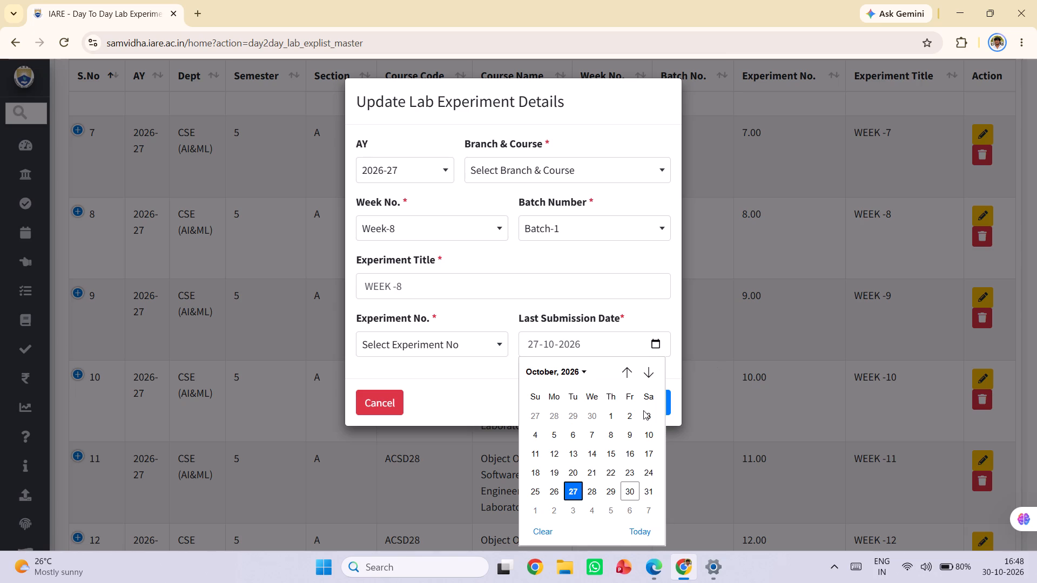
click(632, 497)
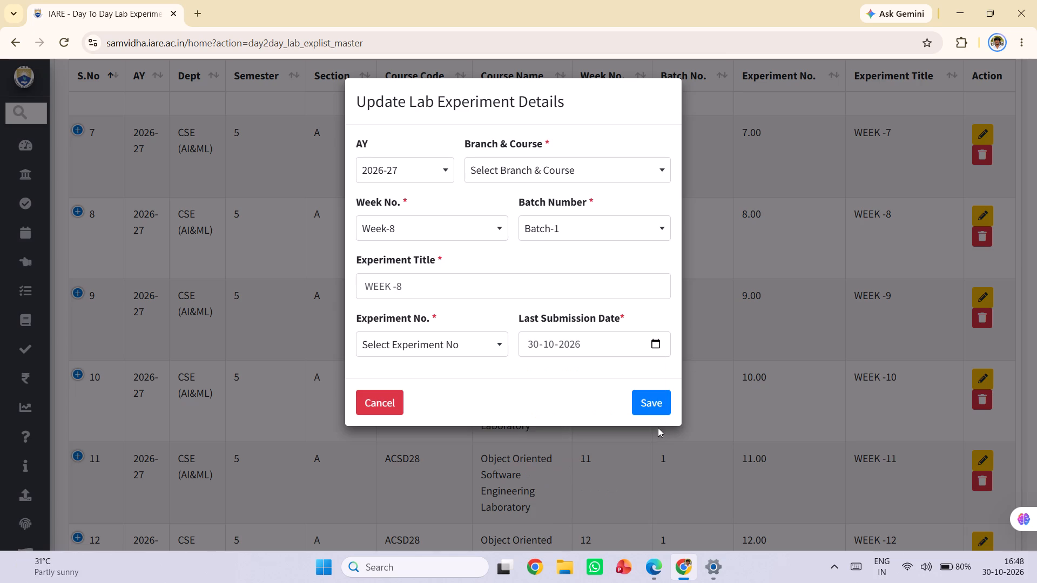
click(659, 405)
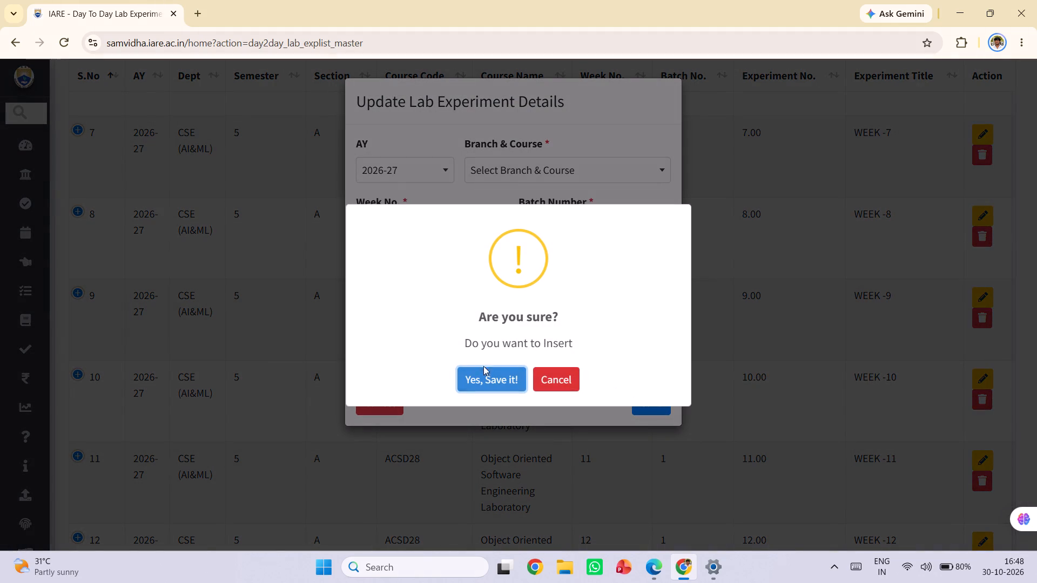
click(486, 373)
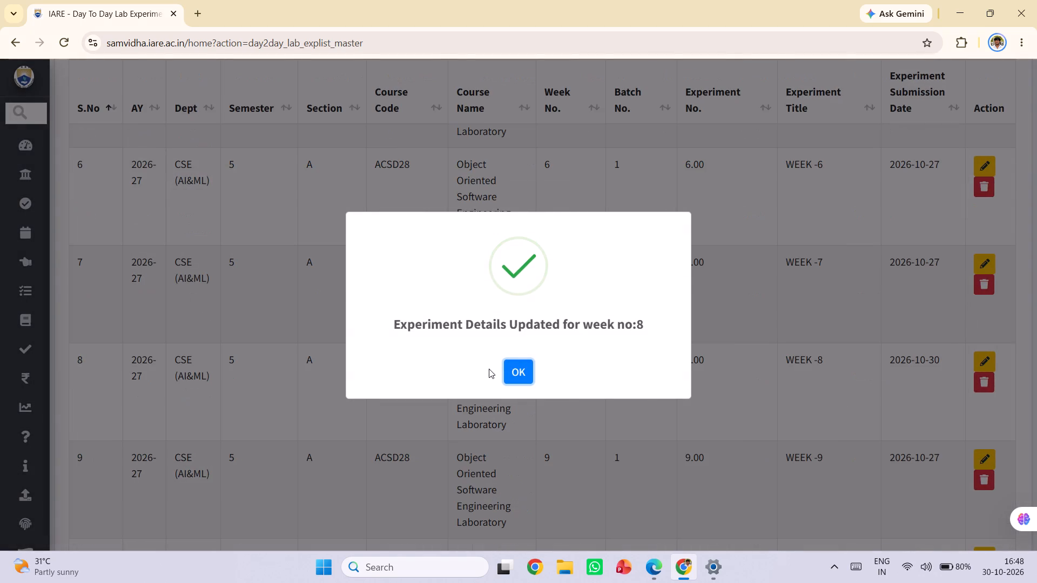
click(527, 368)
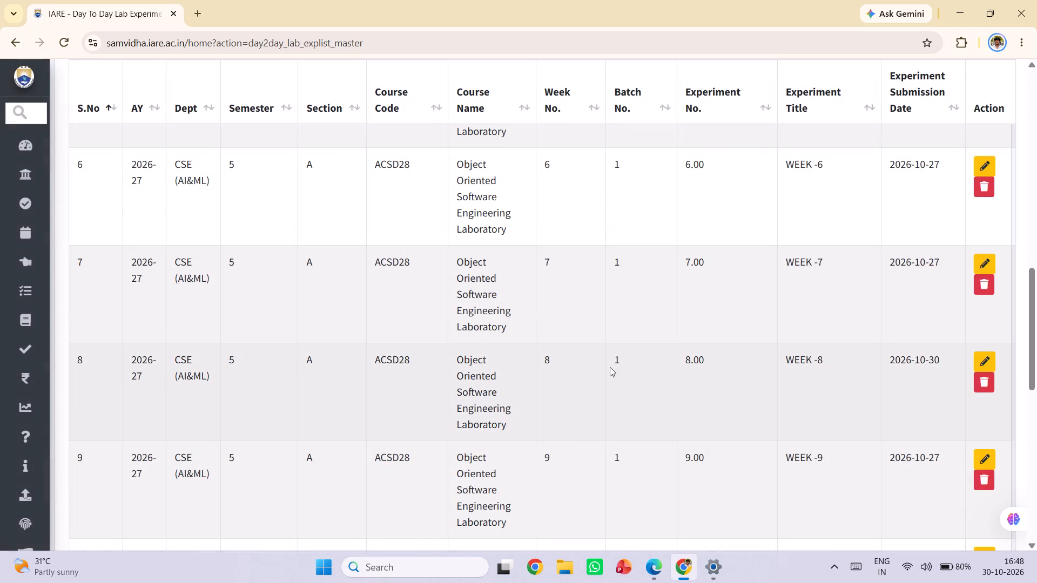
Set the last submission date of the Week 9 experiment to 30-10-2026 and save the update.
scroll(610, 367, down, 1)
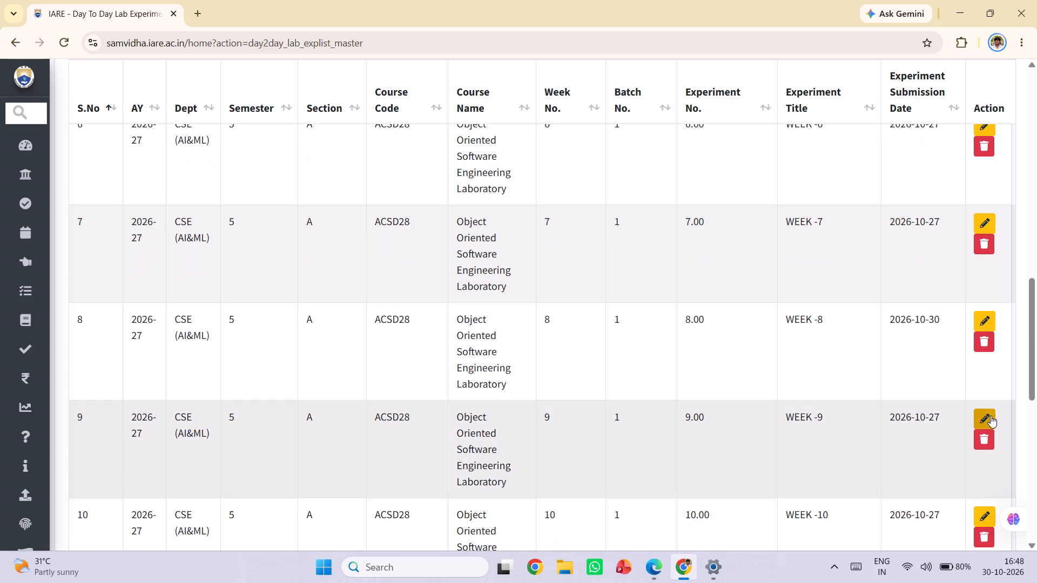
click(991, 416)
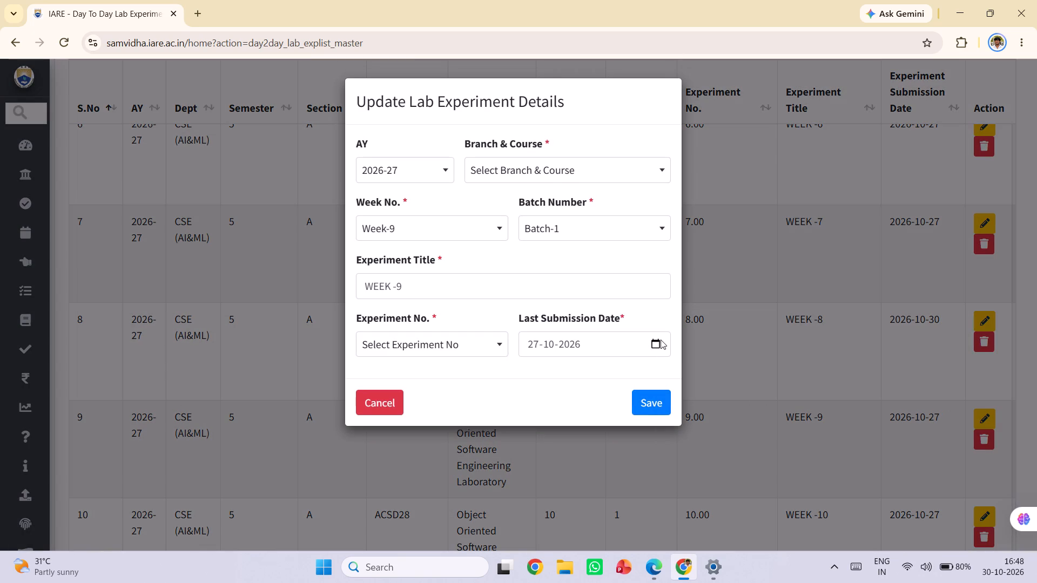
click(651, 341)
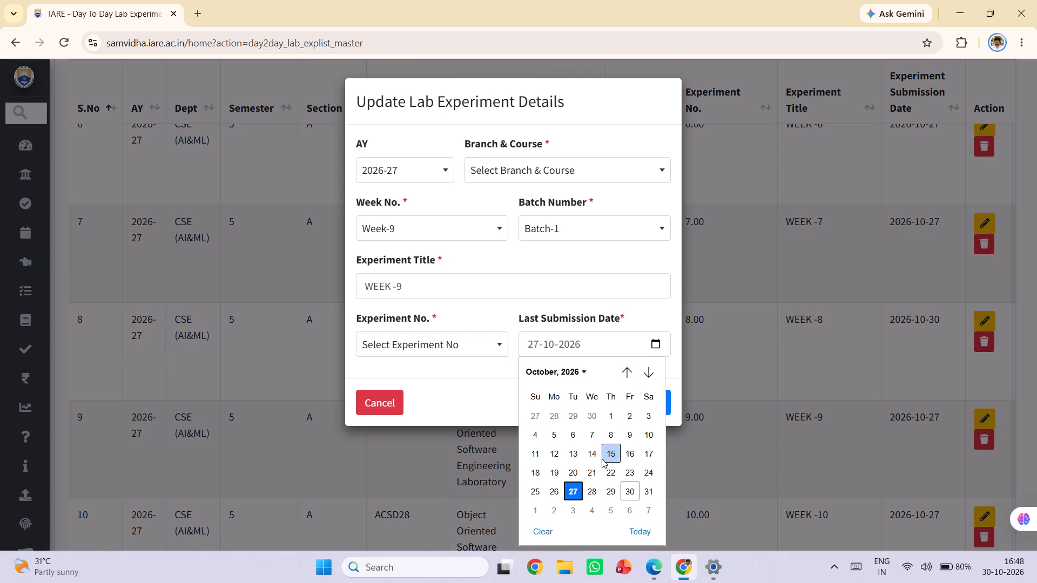
click(627, 489)
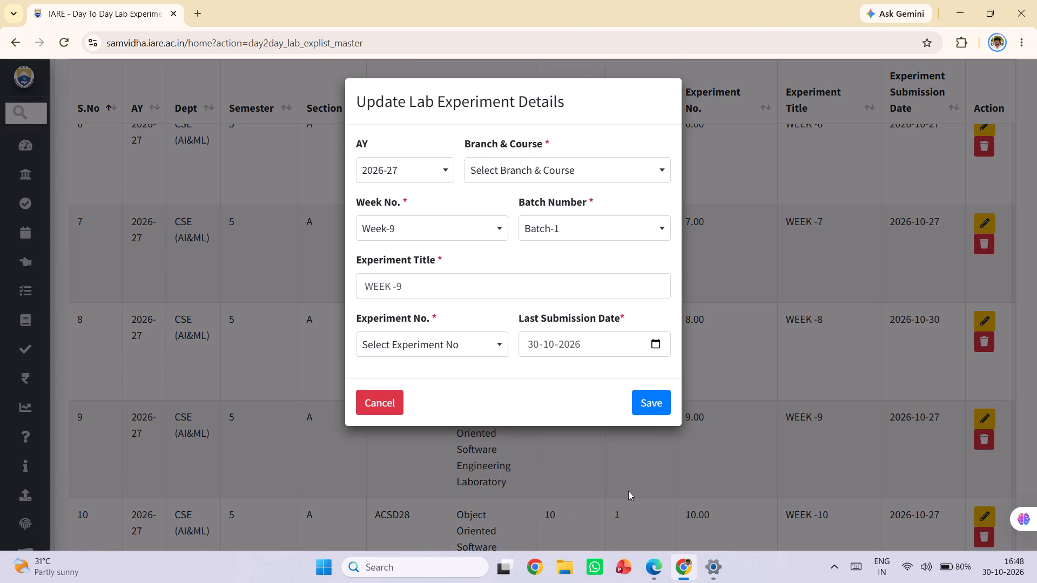
click(645, 401)
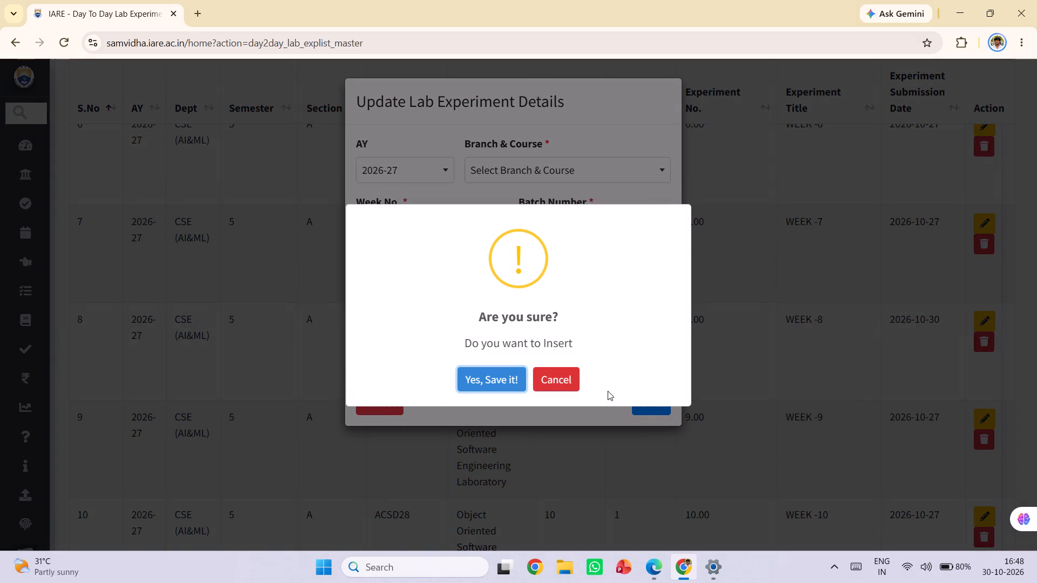
click(517, 372)
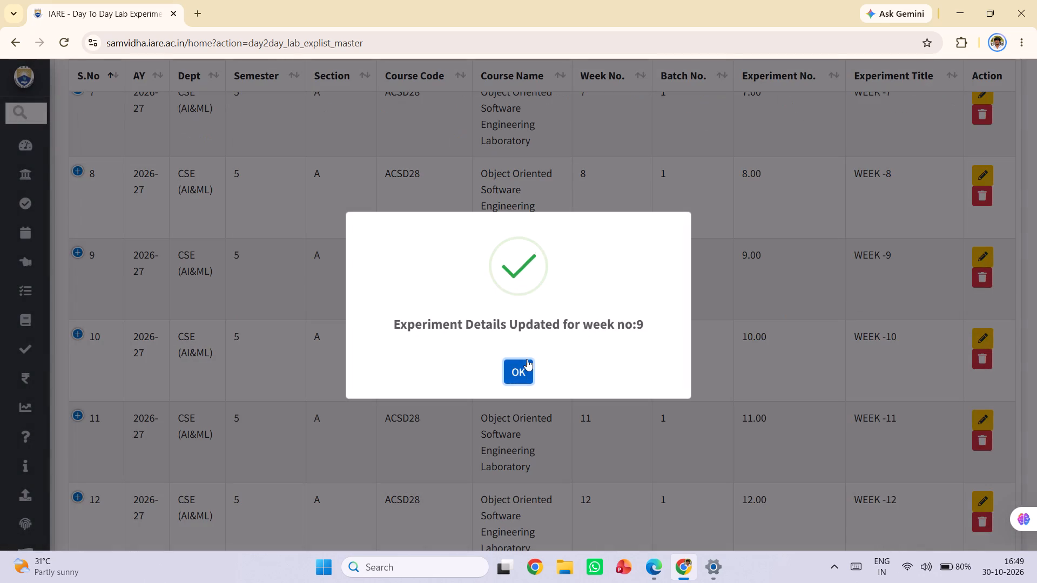
click(527, 358)
click(520, 372)
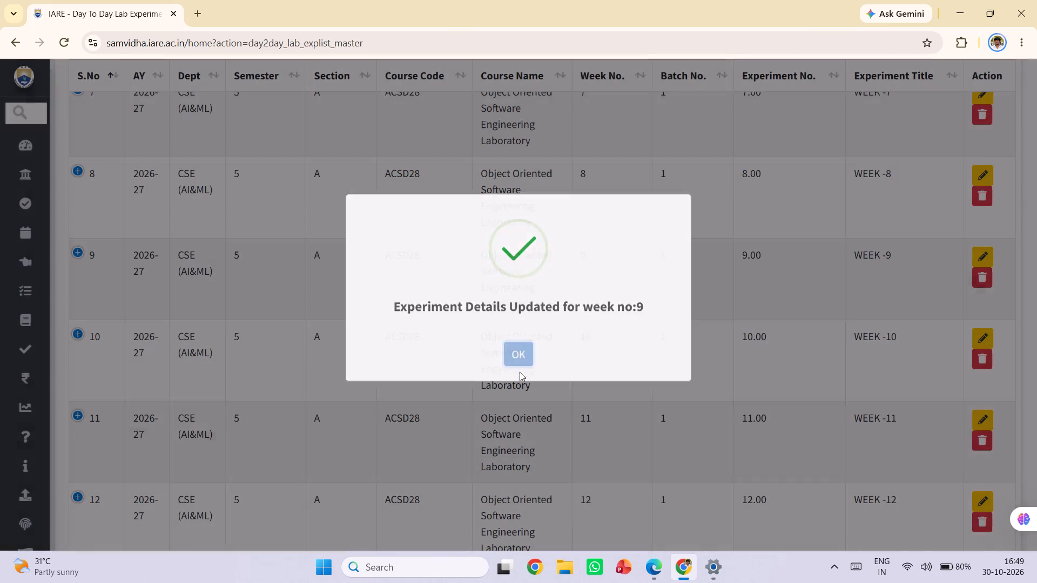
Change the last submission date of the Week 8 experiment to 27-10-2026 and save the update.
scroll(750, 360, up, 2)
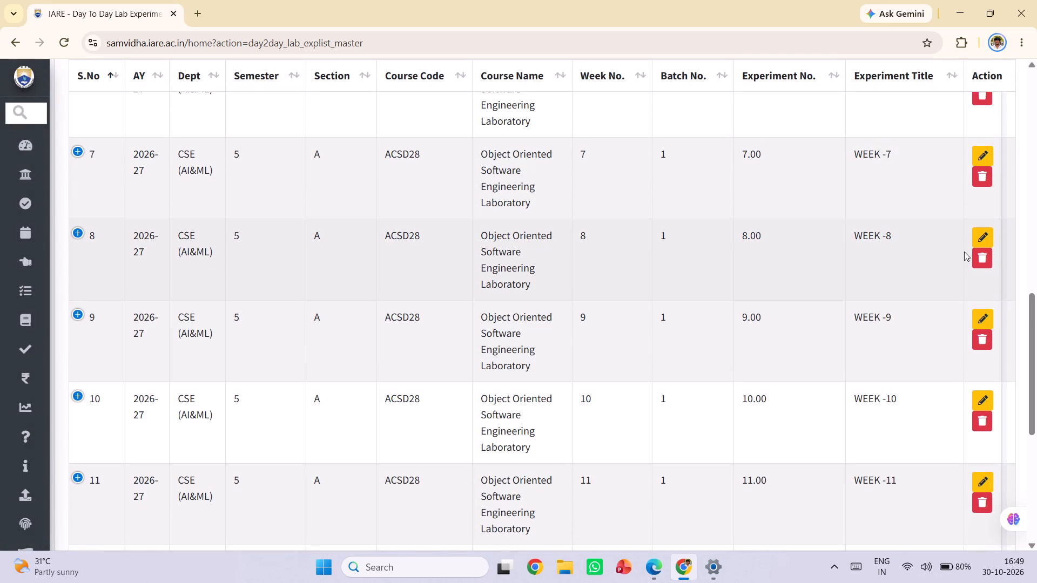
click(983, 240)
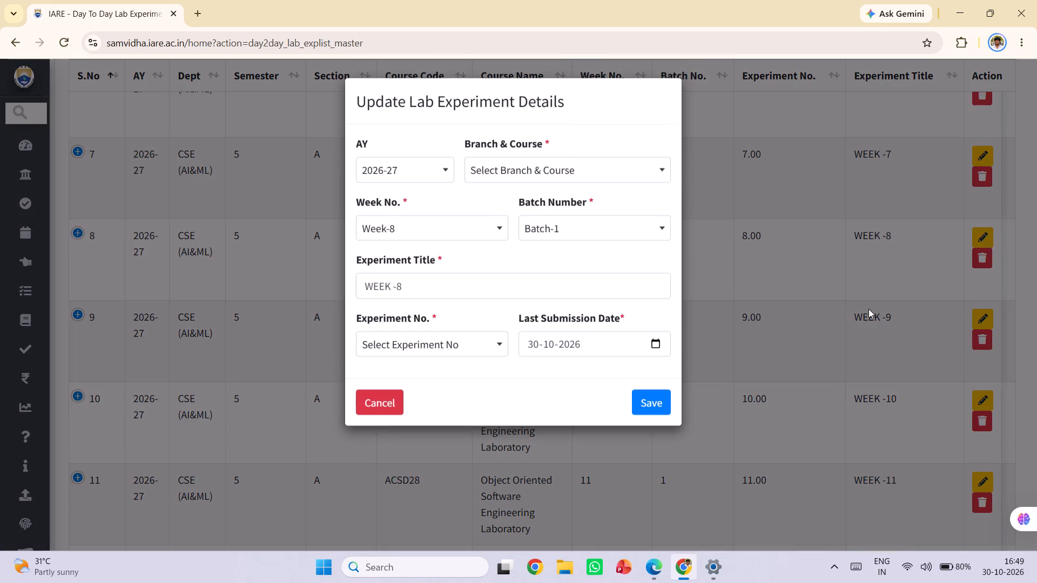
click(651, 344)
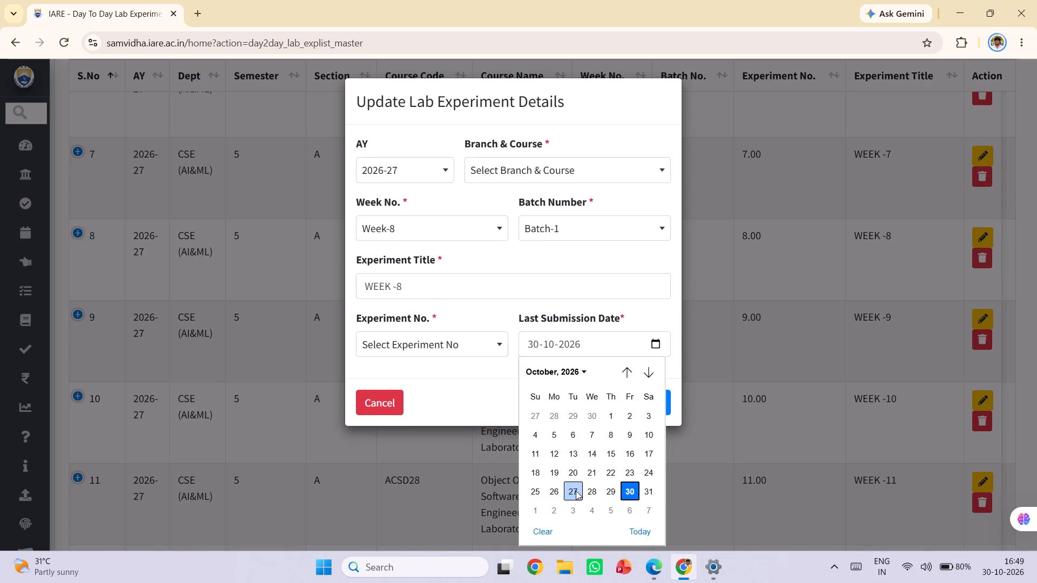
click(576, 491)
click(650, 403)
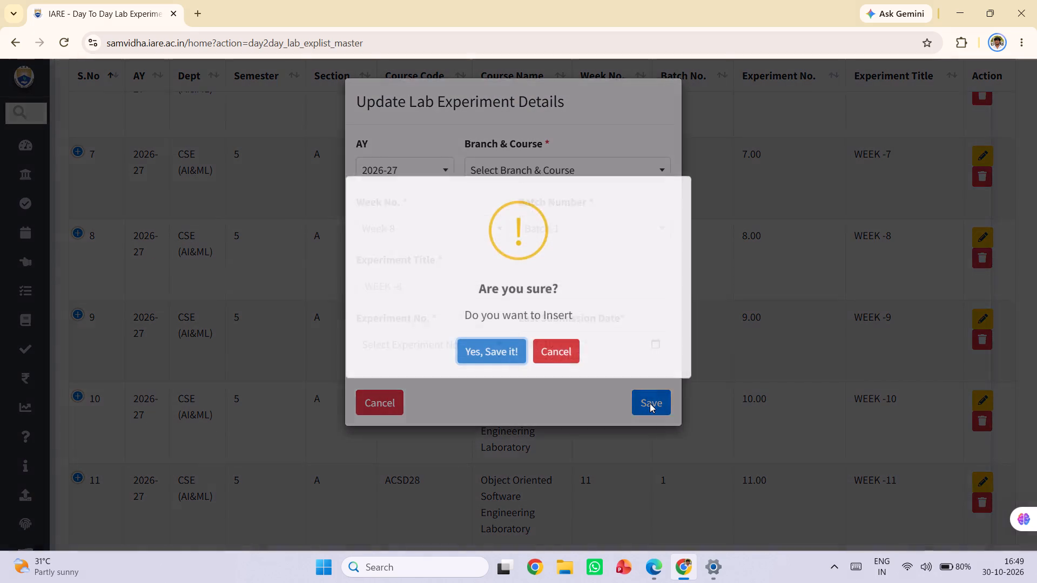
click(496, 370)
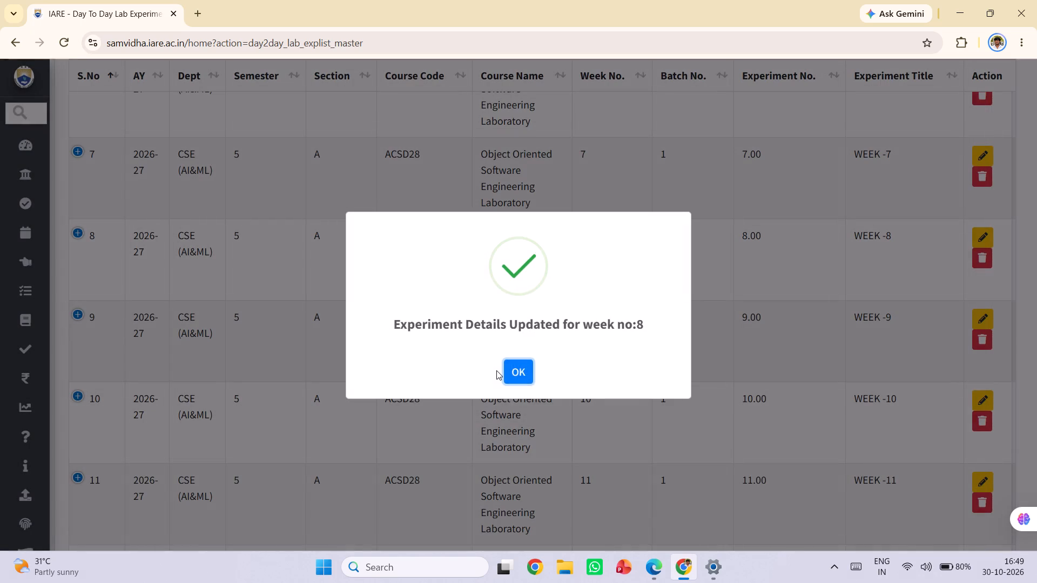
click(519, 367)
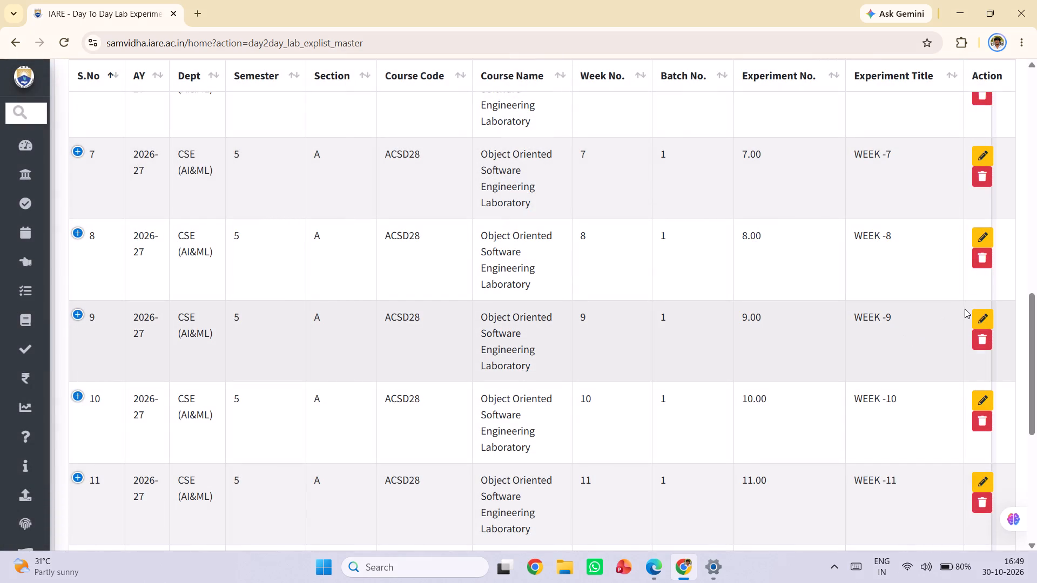
Check the last submission date in the Week 9 experiment's details and close them without saving.
click(984, 314)
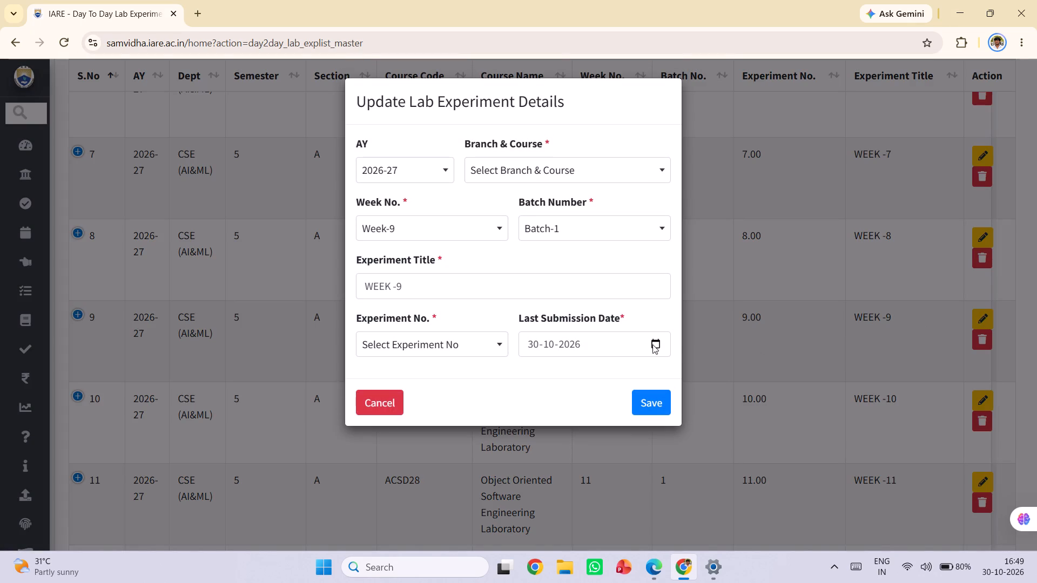
click(375, 395)
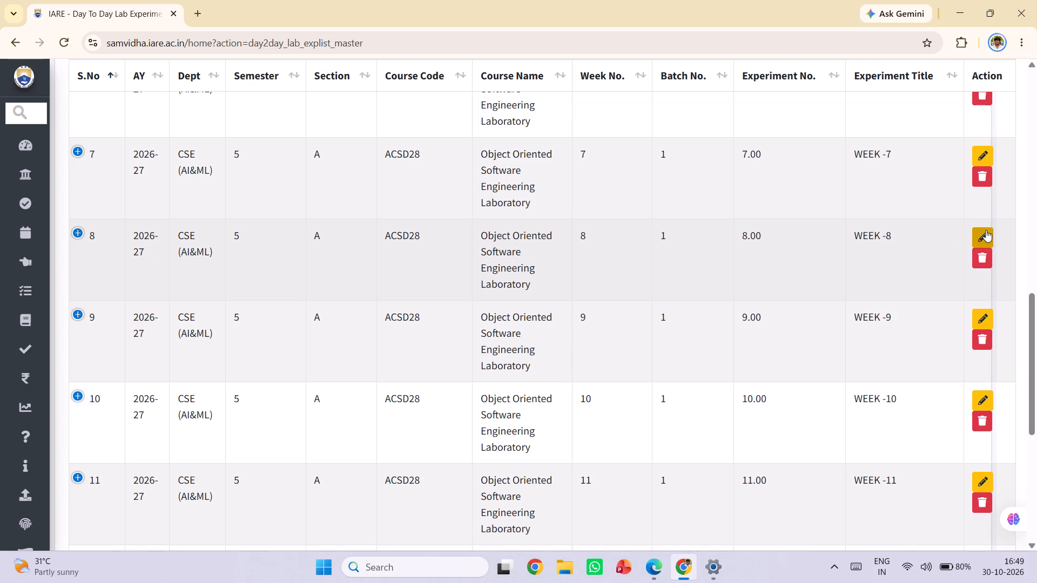
Set the Week 8 experiment's last submission date to 30-10-2026 and save the update.
click(986, 230)
click(658, 343)
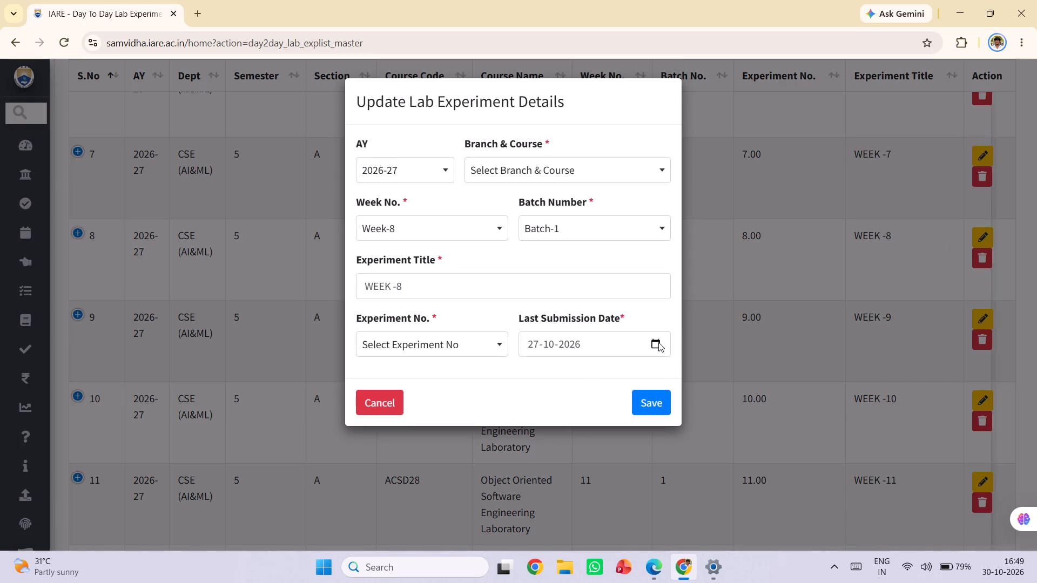
click(627, 490)
click(648, 398)
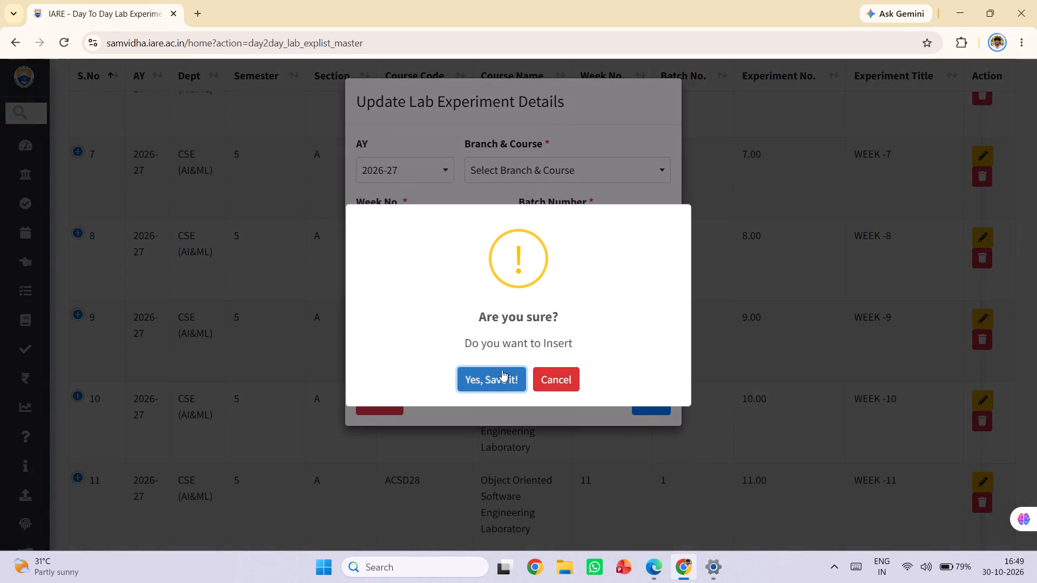
click(502, 371)
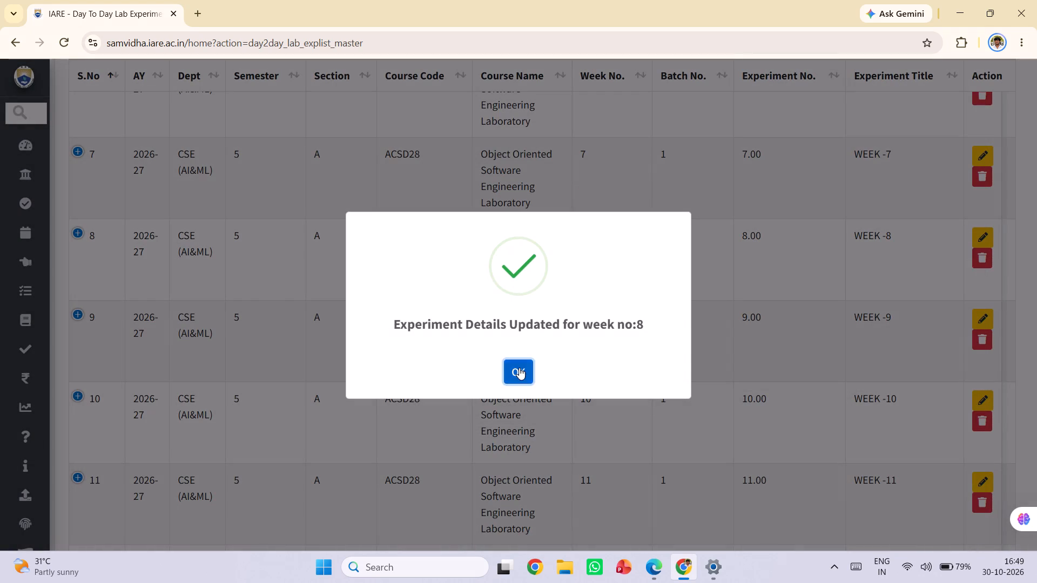
click(519, 368)
Set the Week 10 experiment's last submission date to 30-10-2026, with the AIML-V-SEM-A ACSD28 course and experiment number 10, and save the update.
scroll(519, 368, down, 1)
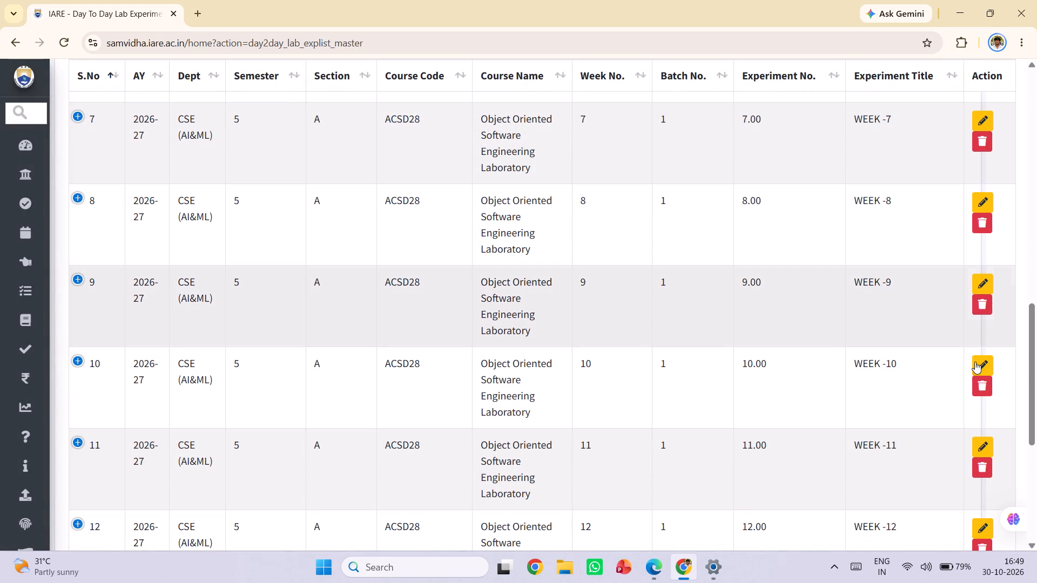
drag(994, 360, 976, 365)
click(976, 365)
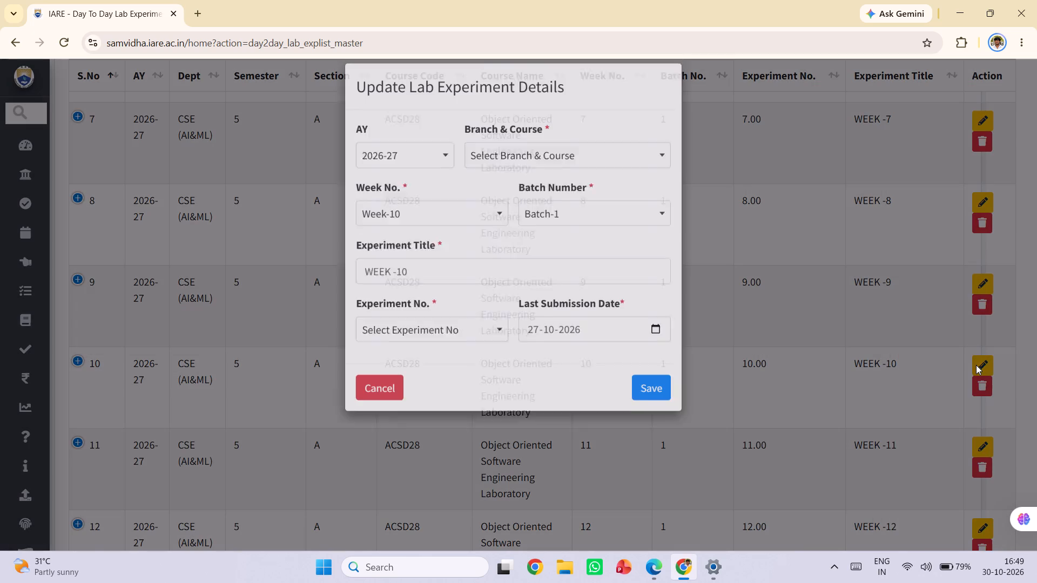
click(659, 343)
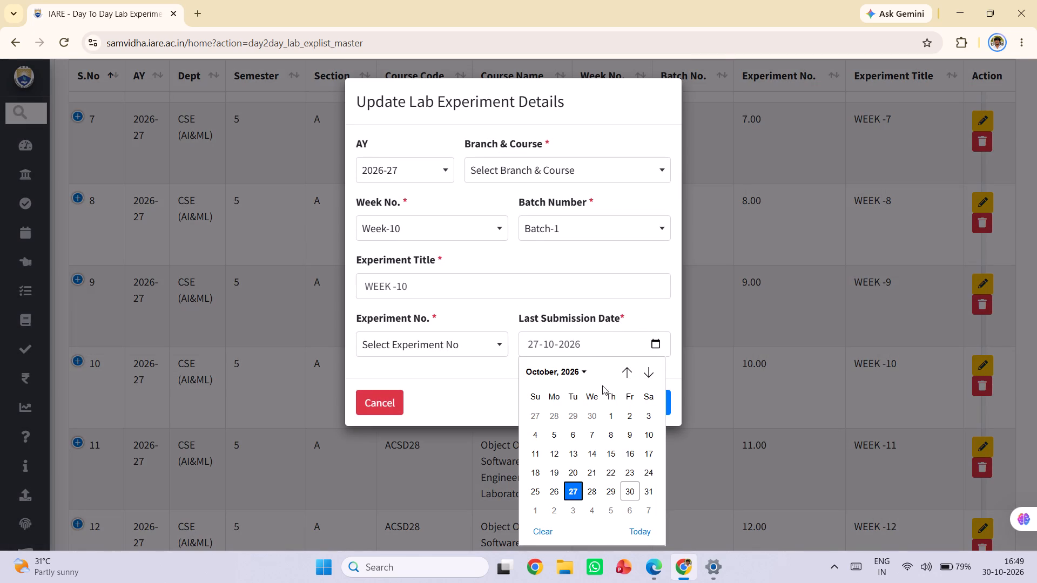
click(631, 486)
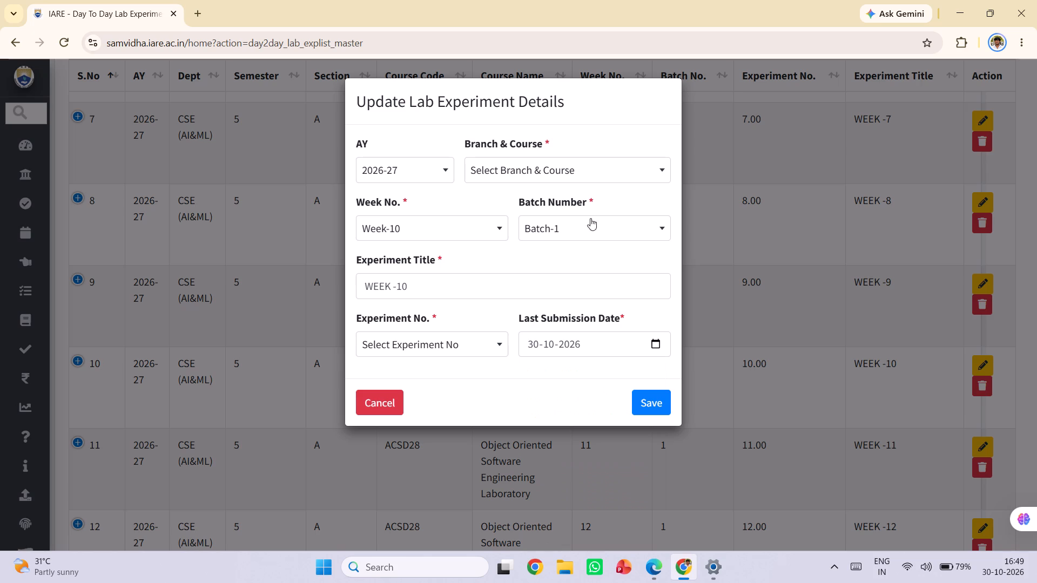
click(565, 165)
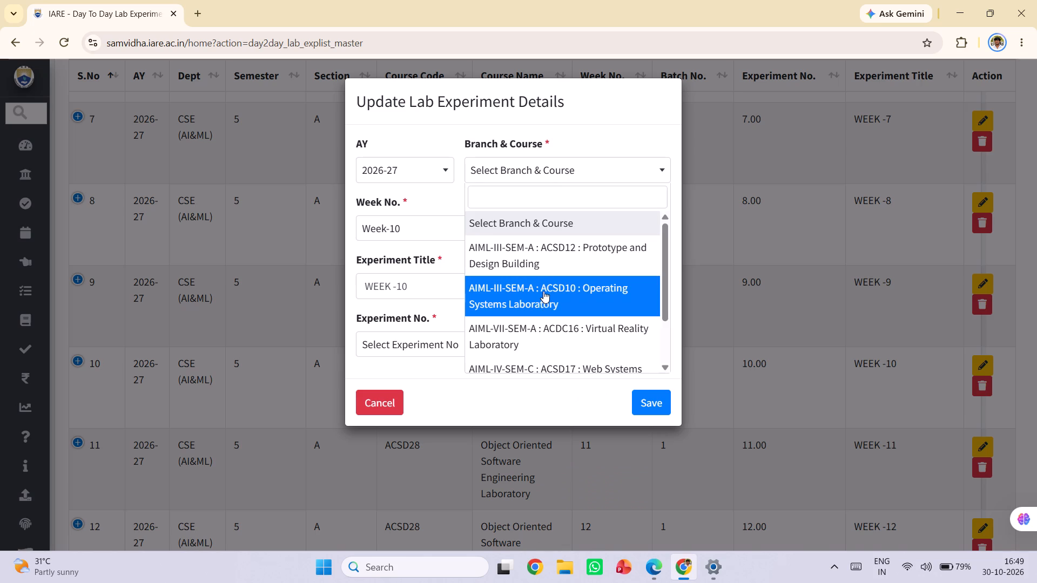
scroll(539, 305, down, 2)
click(531, 339)
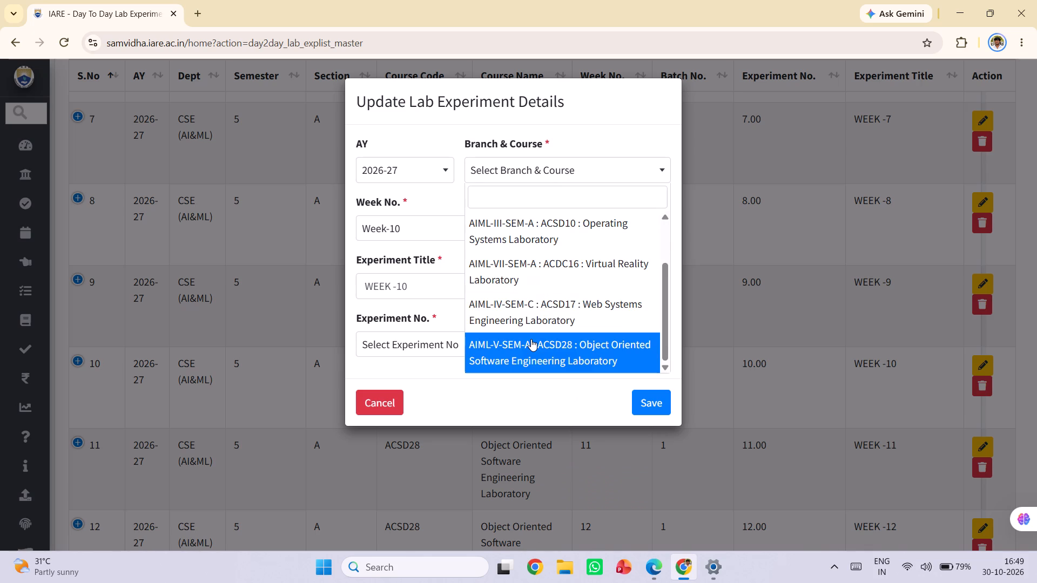
click(464, 341)
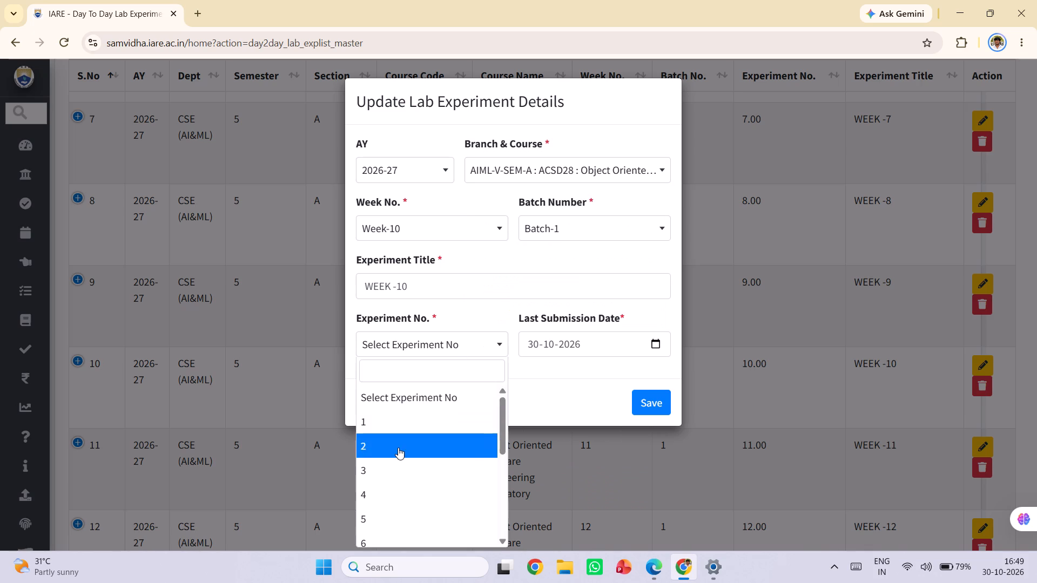
scroll(398, 448, down, 5)
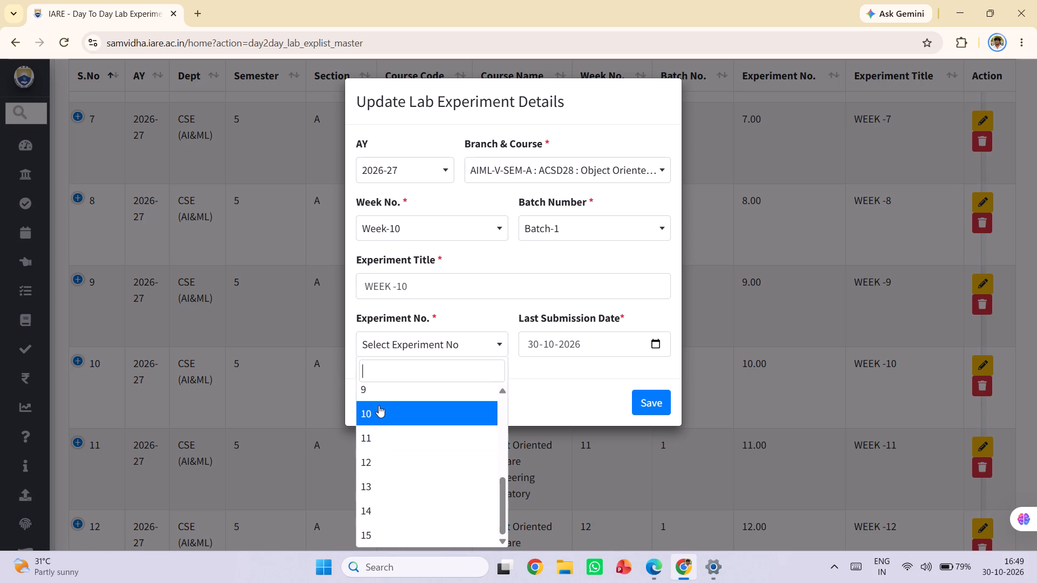
scroll(379, 405, up, 1)
click(373, 419)
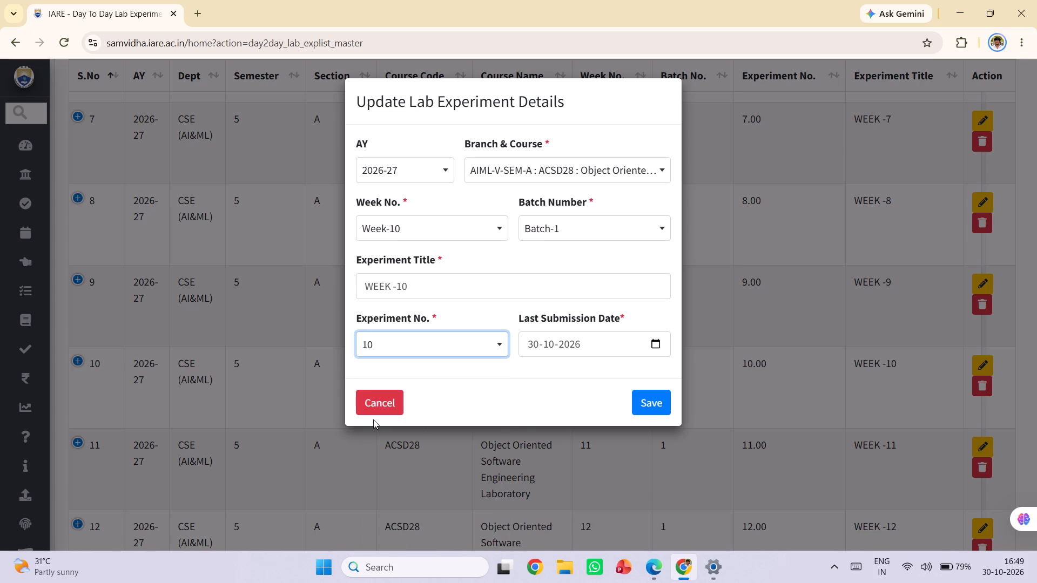
click(651, 398)
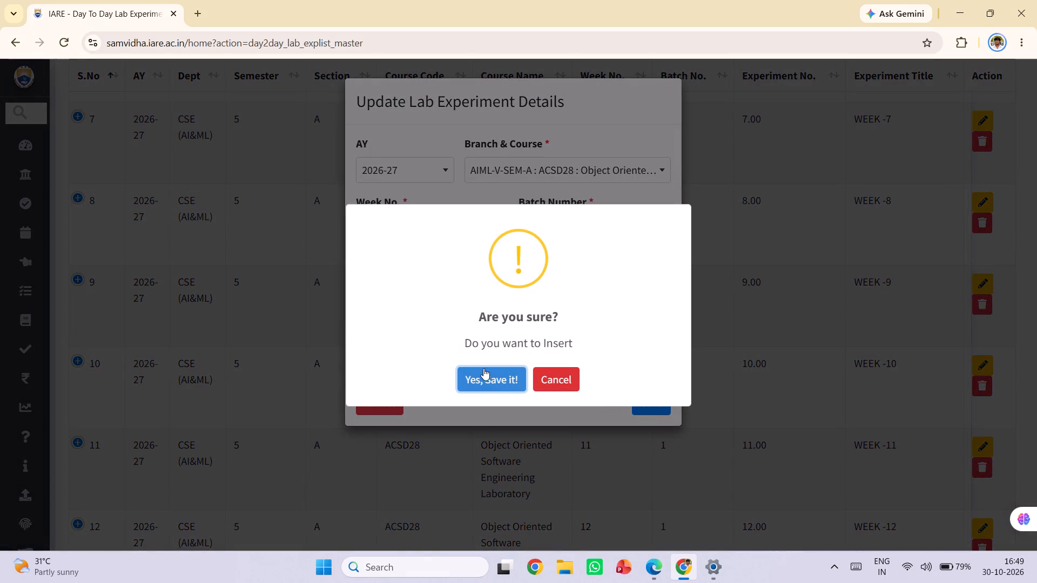
click(496, 378)
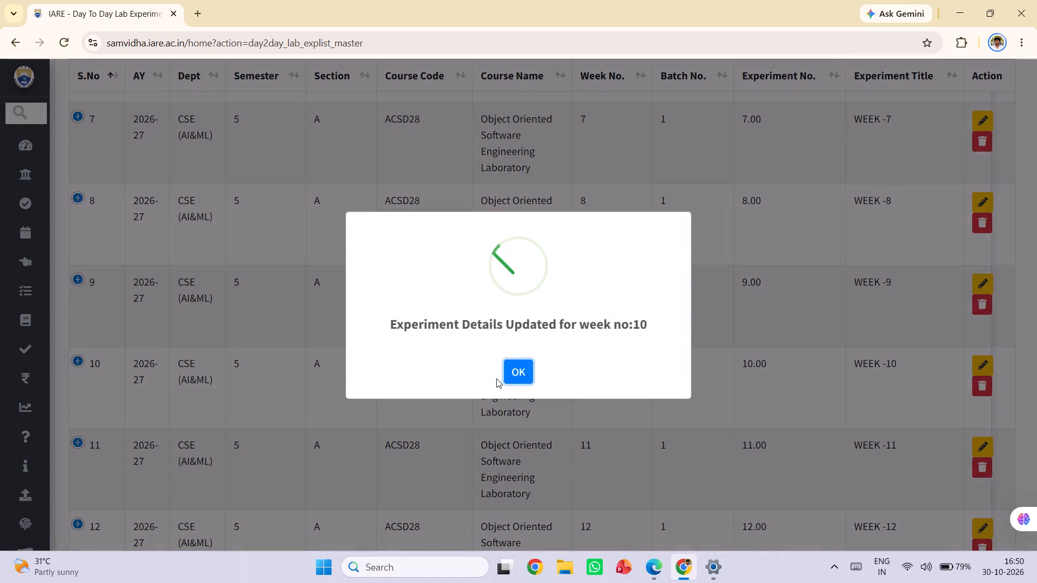
click(515, 372)
Open the Day To Day Lab Evaluation-Teachers page from the Labs section of Evaluations.
scroll(515, 372, up, 2)
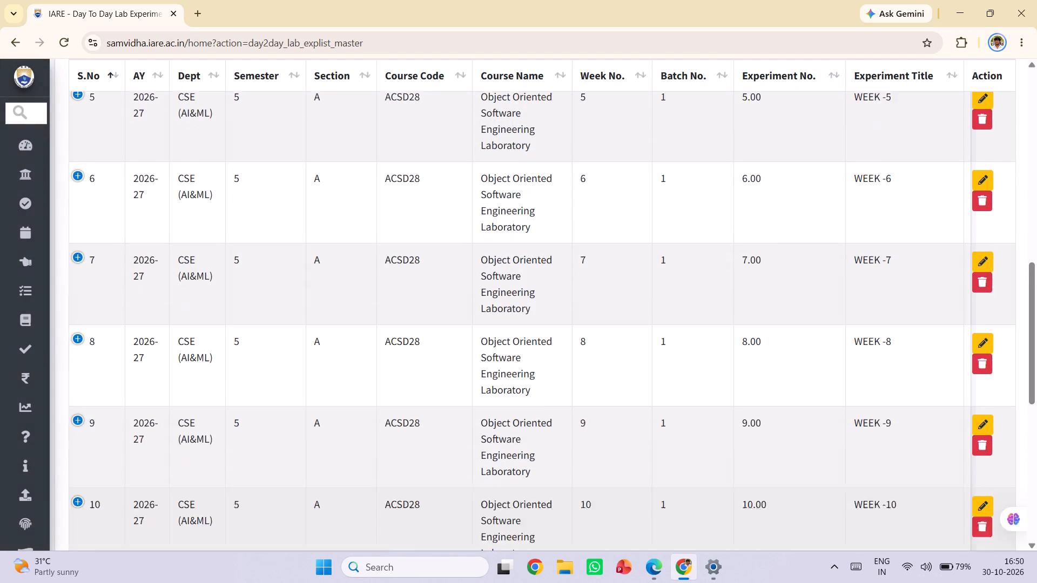
scroll(515, 372, up, 2)
click(66, 343)
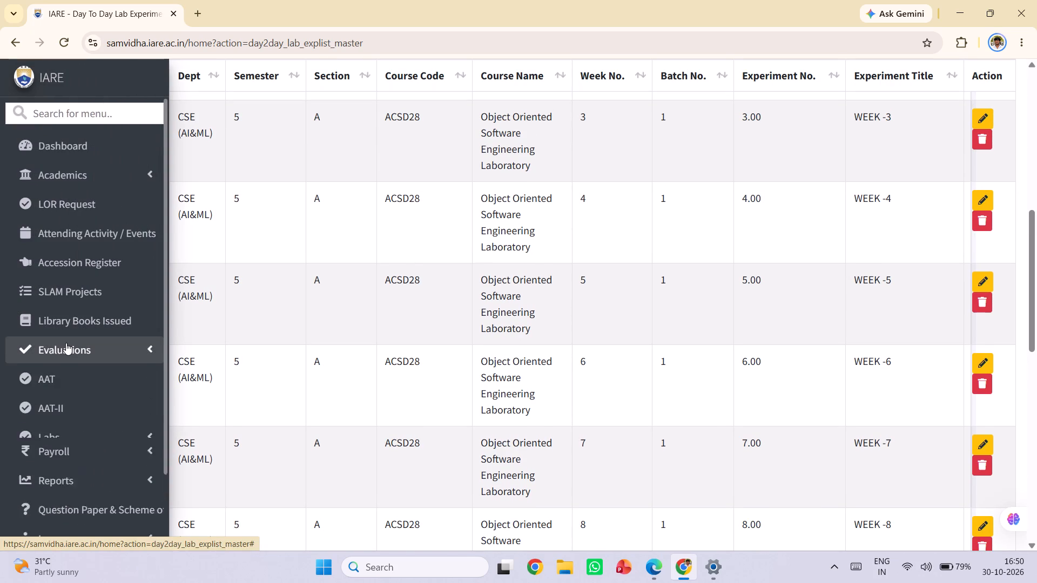
click(75, 442)
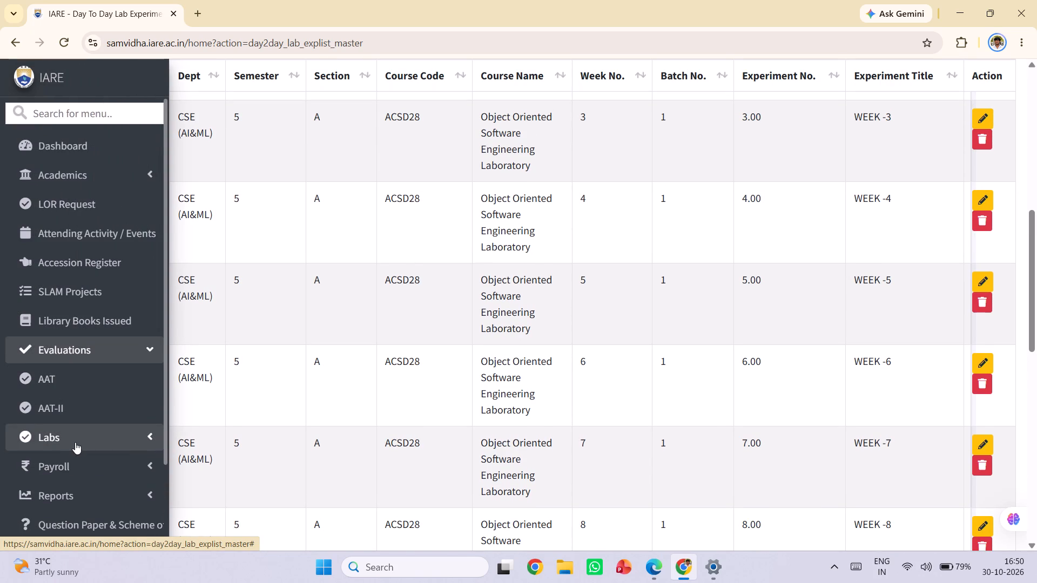
scroll(75, 442, down, 2)
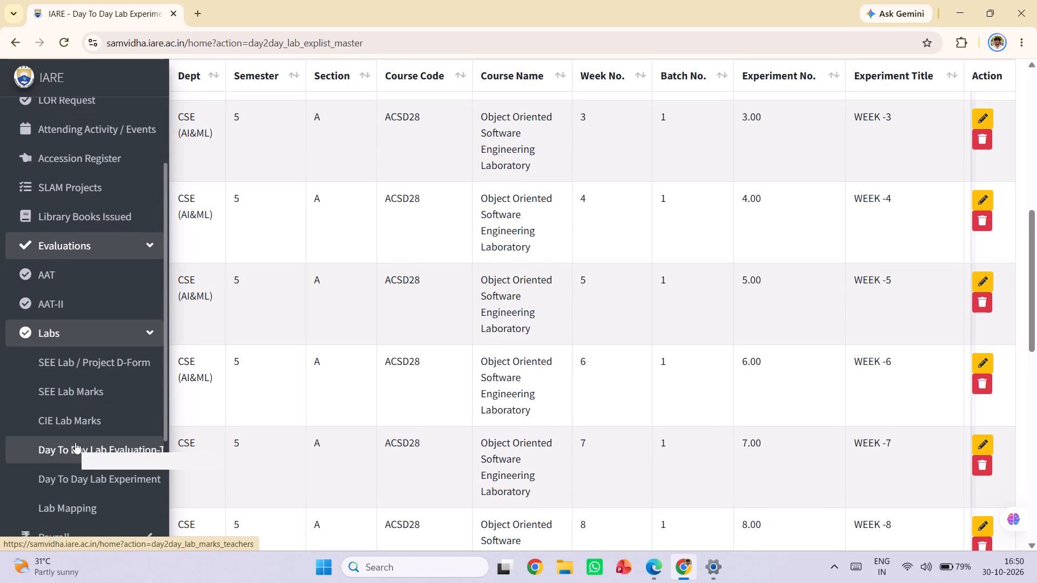
click(75, 442)
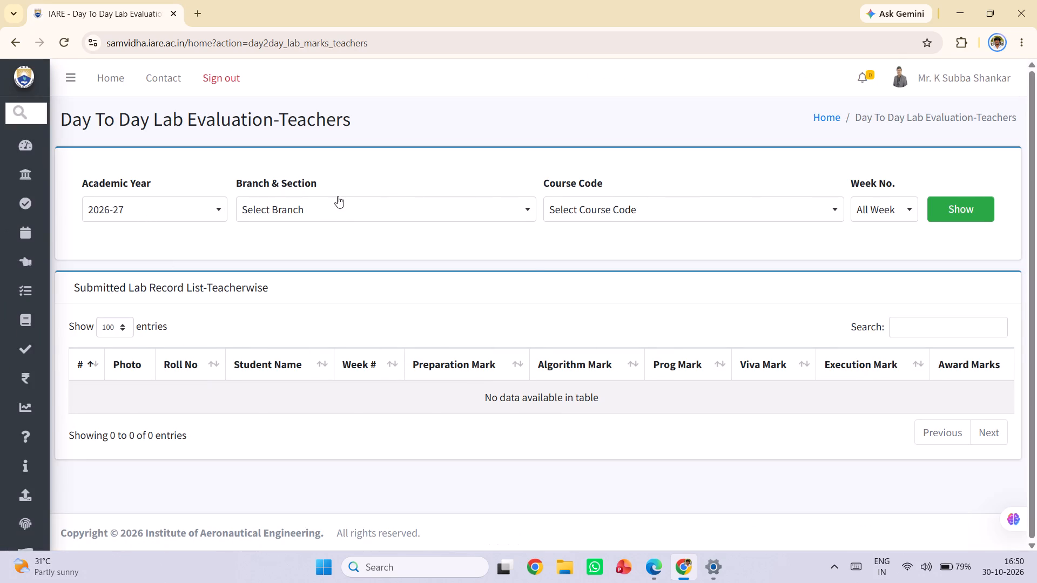
List and look through the submitted lab records for CSE (AI&ML) V Semester Section A, course ACSD28, for all weeks.
click(316, 207)
click(294, 290)
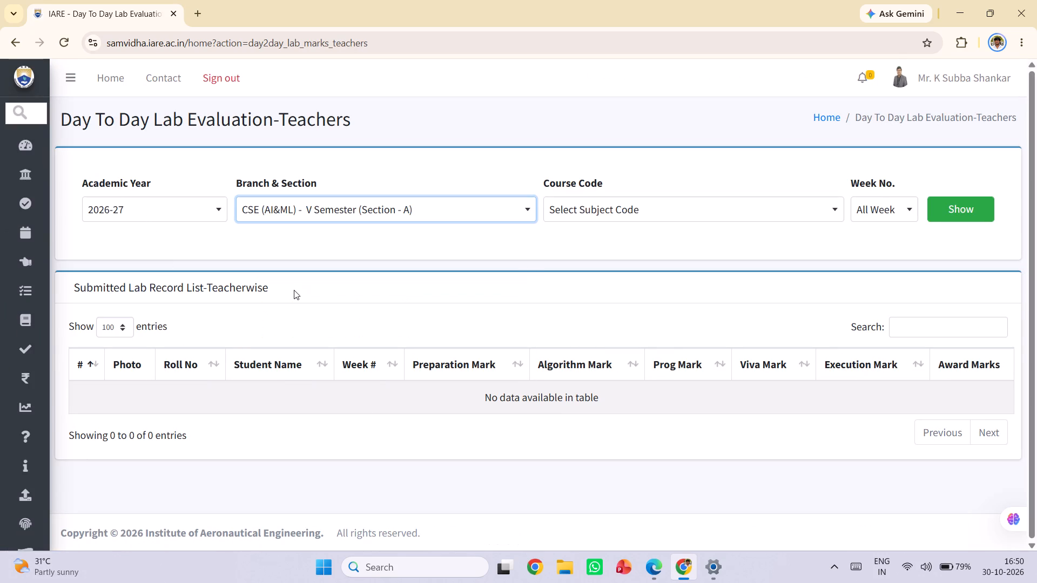
click(583, 206)
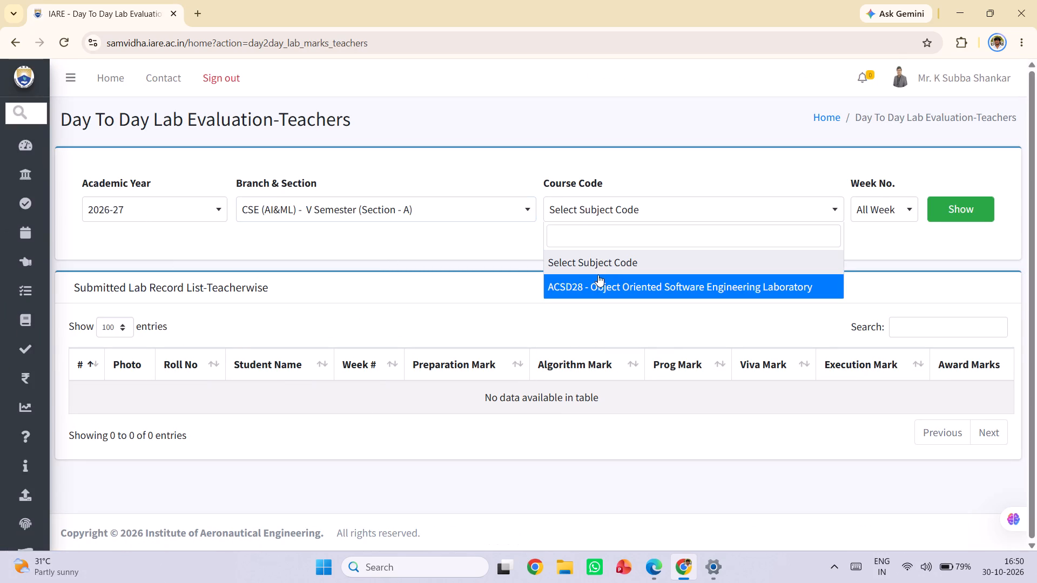
click(598, 282)
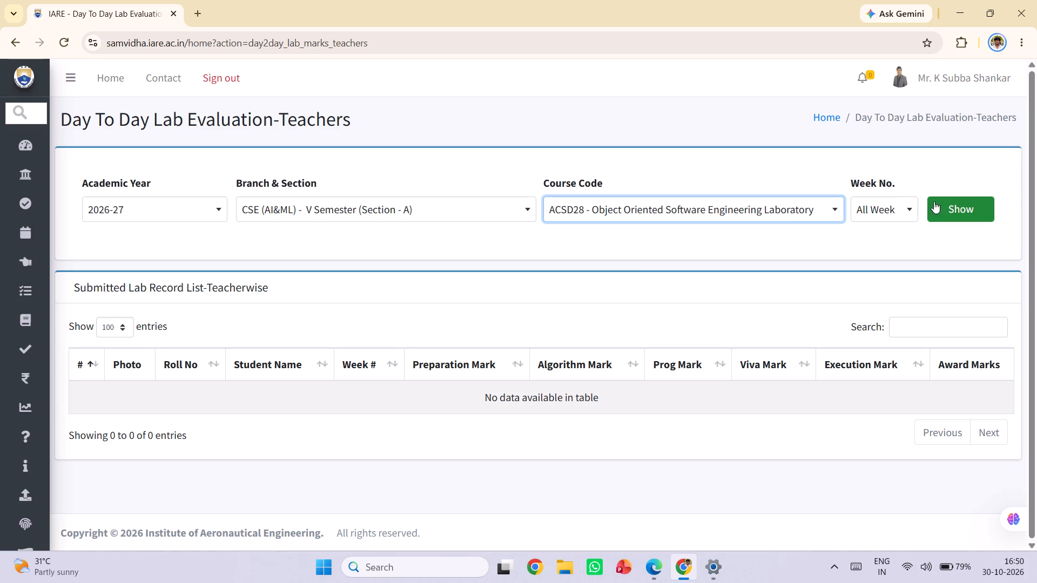
click(952, 205)
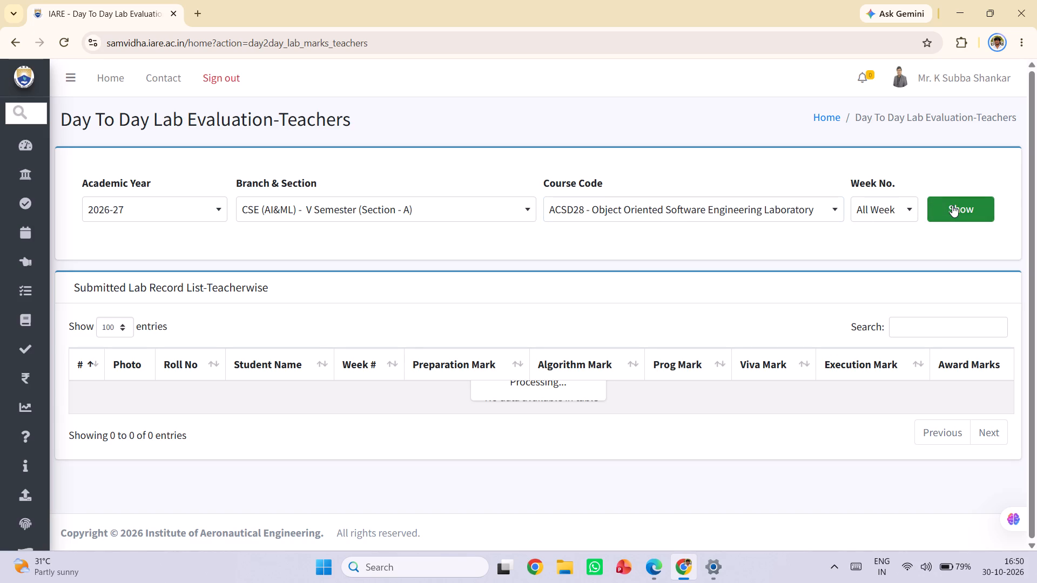
scroll(952, 205, down, 2)
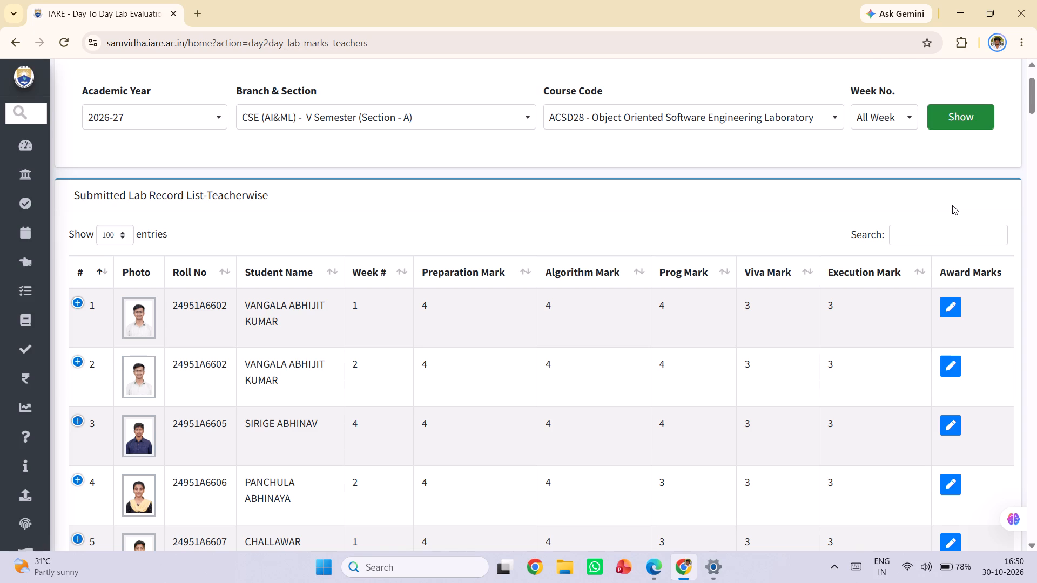
scroll(952, 205, up, 10)
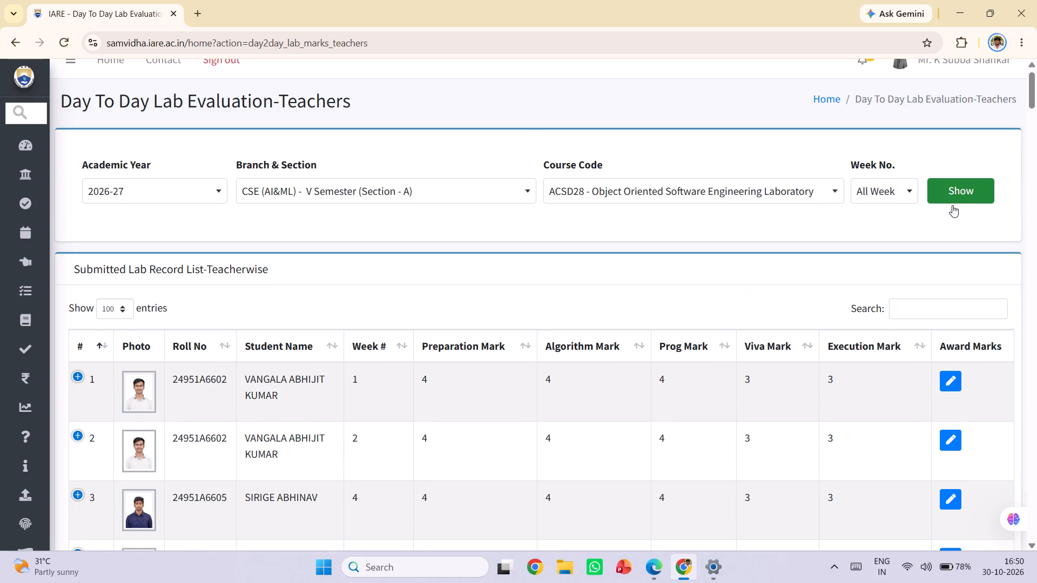
scroll(952, 205, up, 1)
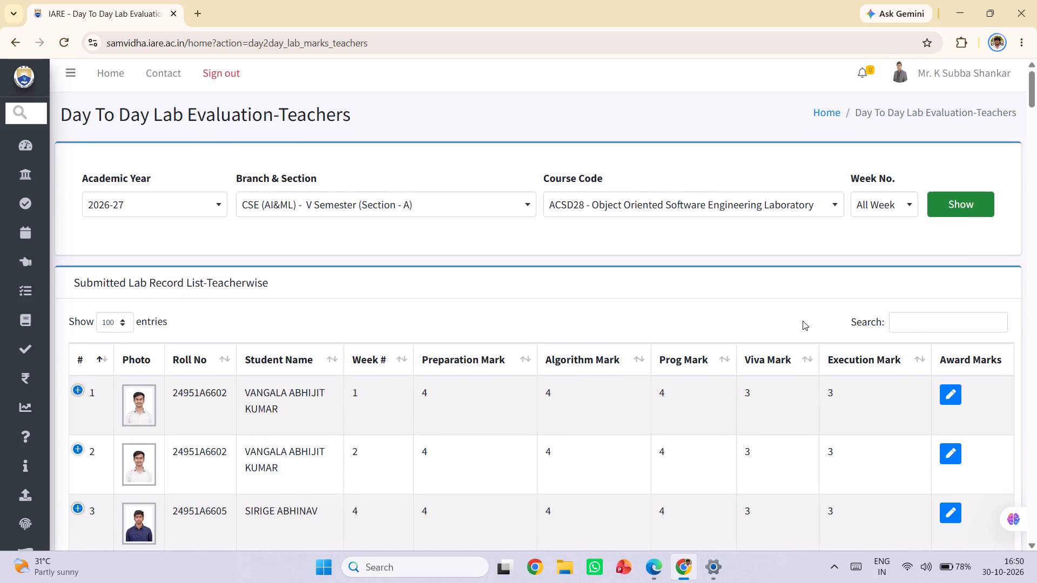
scroll(803, 321, down, 2)
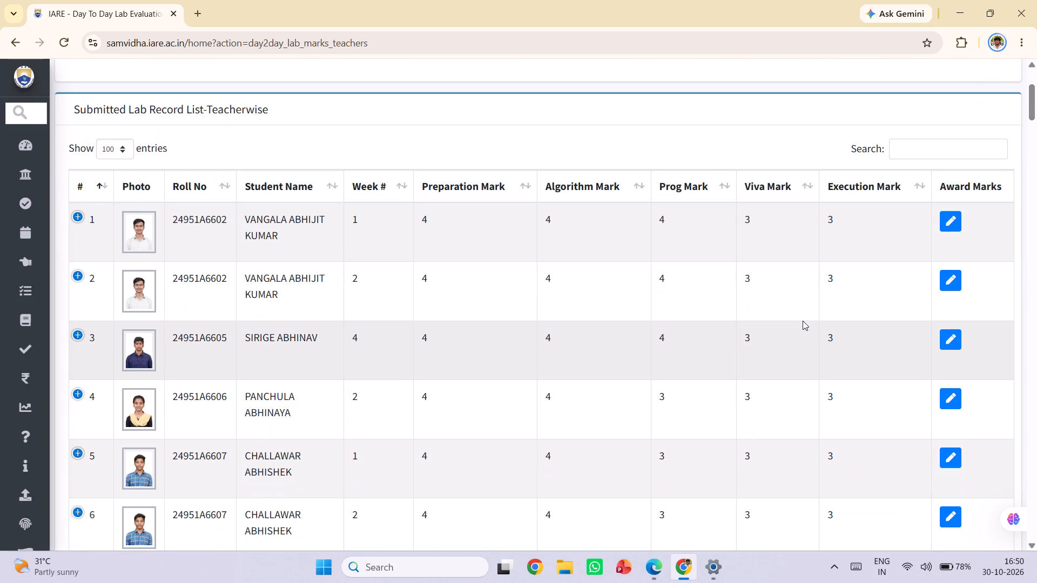
Reload the evaluation page and list the CSE (AI&ML) V Semester Section A records for ACSD28 again, covering all weeks.
key(ctrl+r)
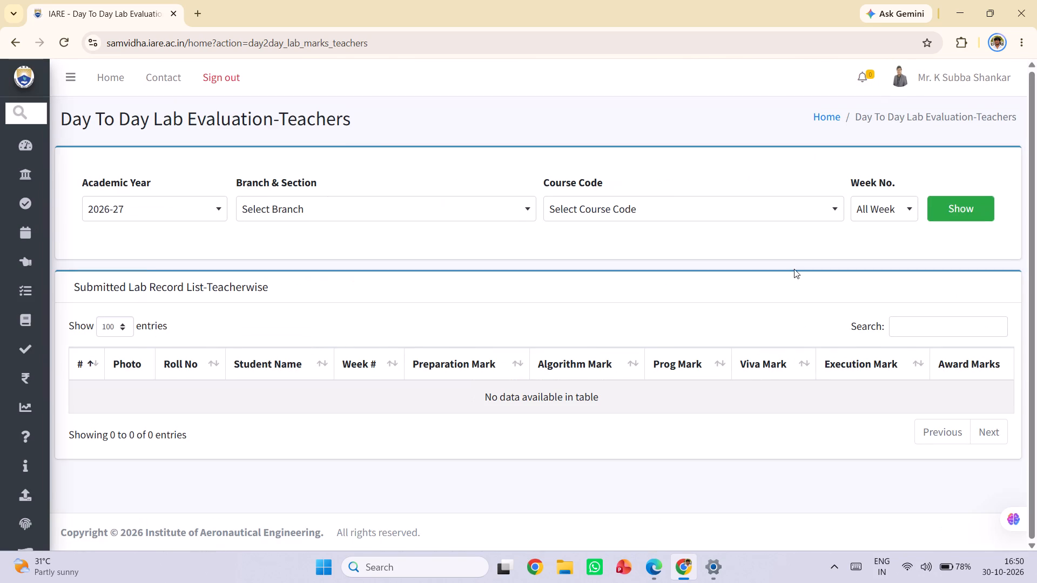
click(498, 208)
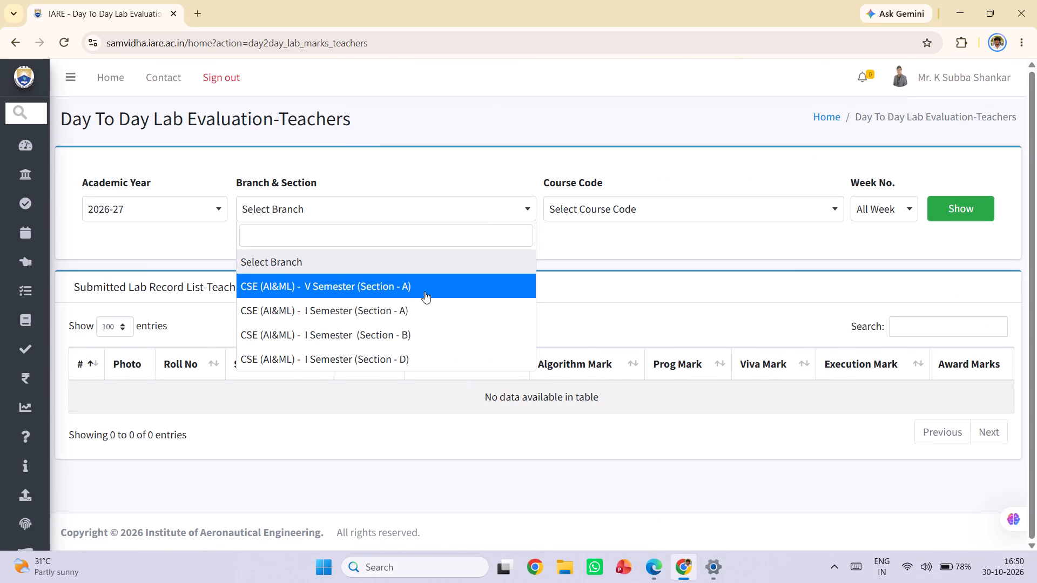
click(416, 291)
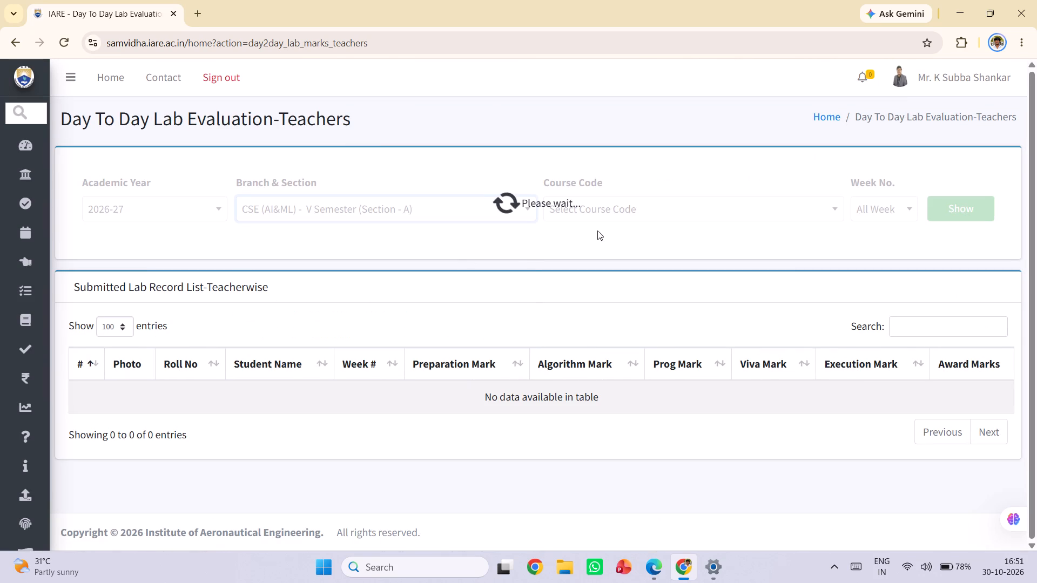
click(609, 205)
click(598, 292)
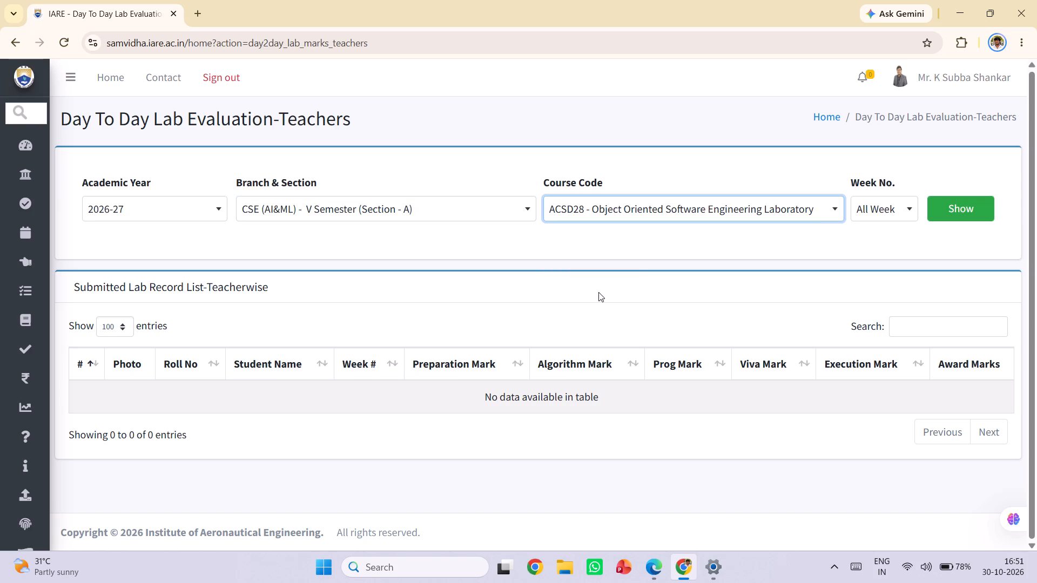
click(962, 202)
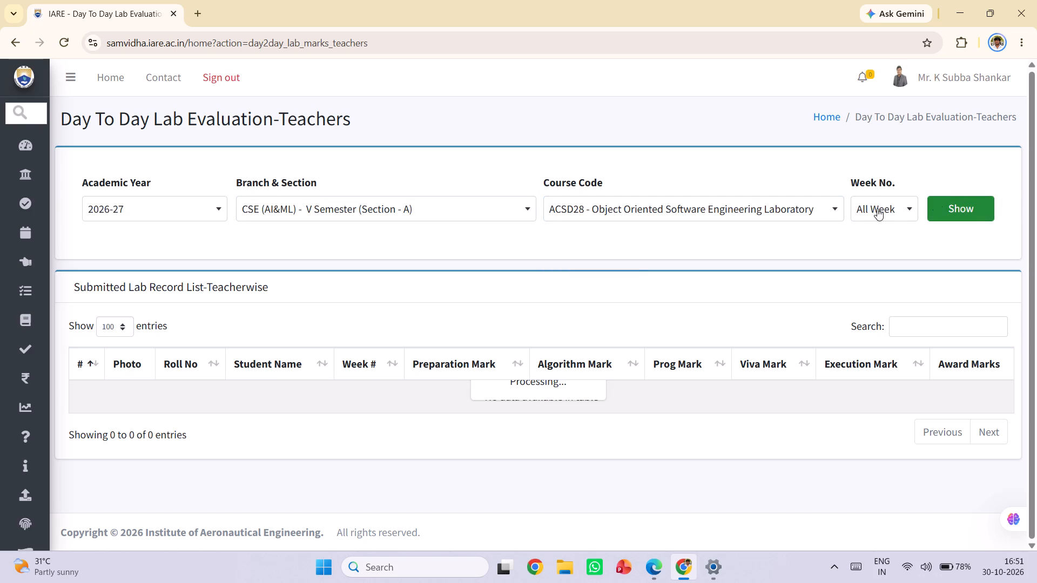
Examine the students' weekly preparation, algorithm, program, viva and execution marks in the submitted lab record list.
scroll(659, 260, down, 1)
scroll(659, 260, up, 6)
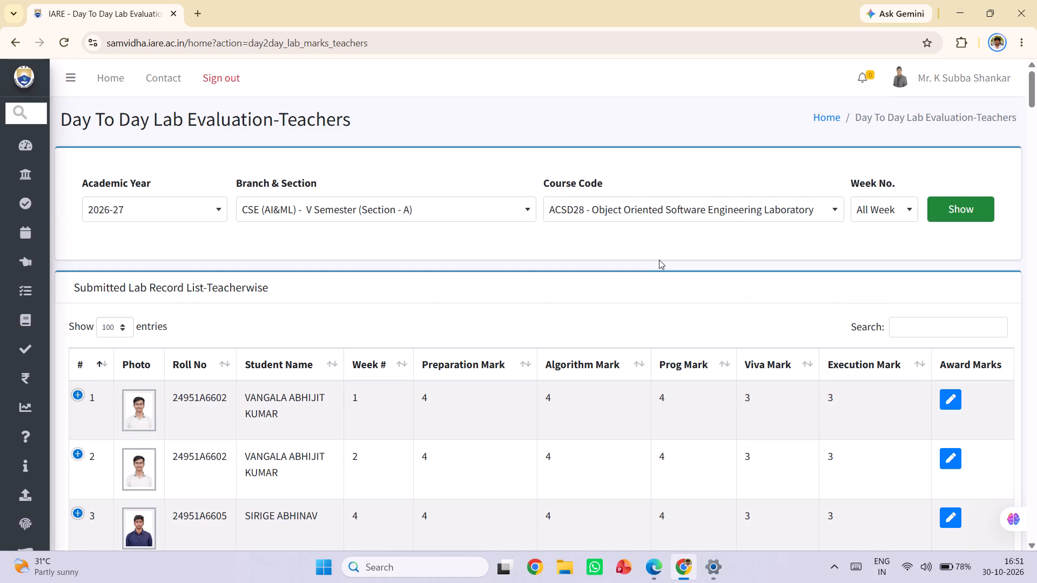
scroll(659, 260, down, 1)
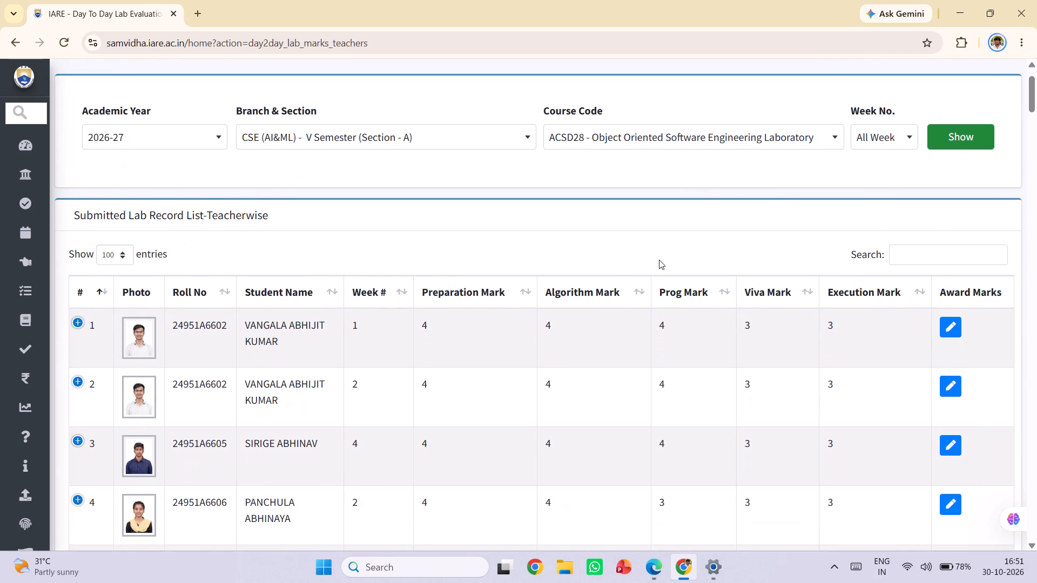
scroll(659, 260, up, 5)
scroll(659, 260, down, 3)
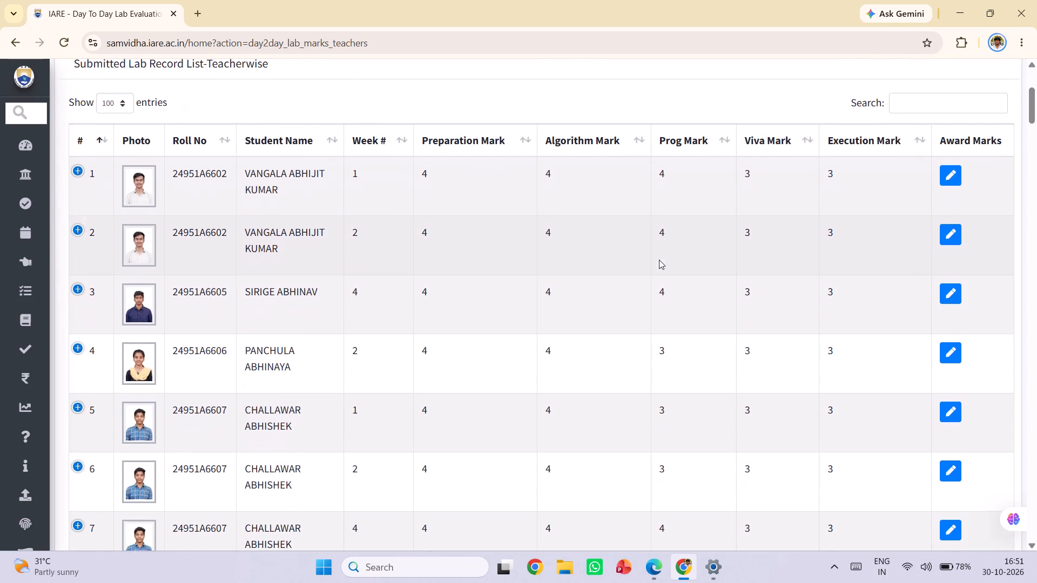
scroll(659, 260, down, 1)
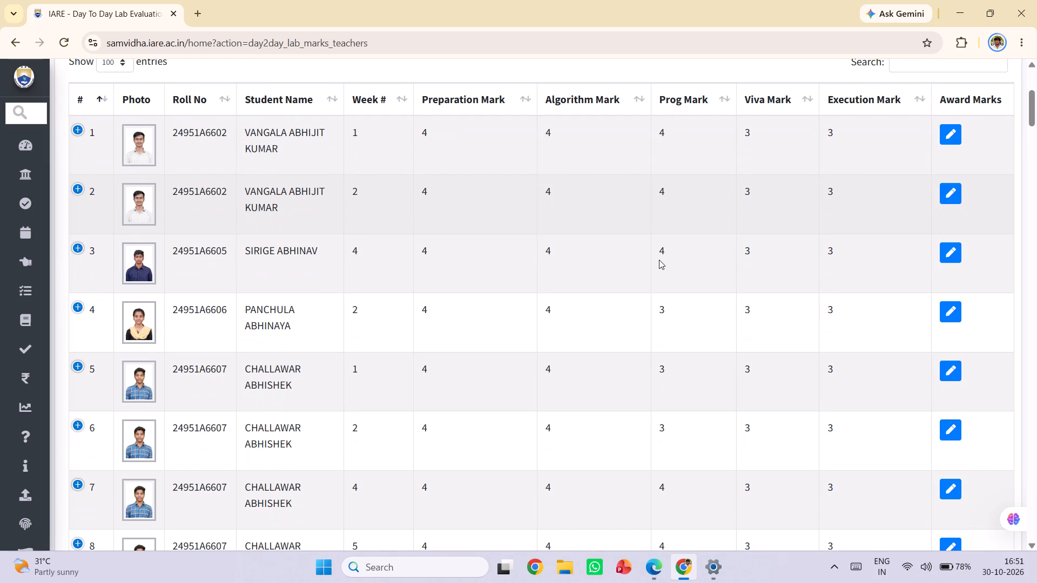
scroll(659, 260, up, 10)
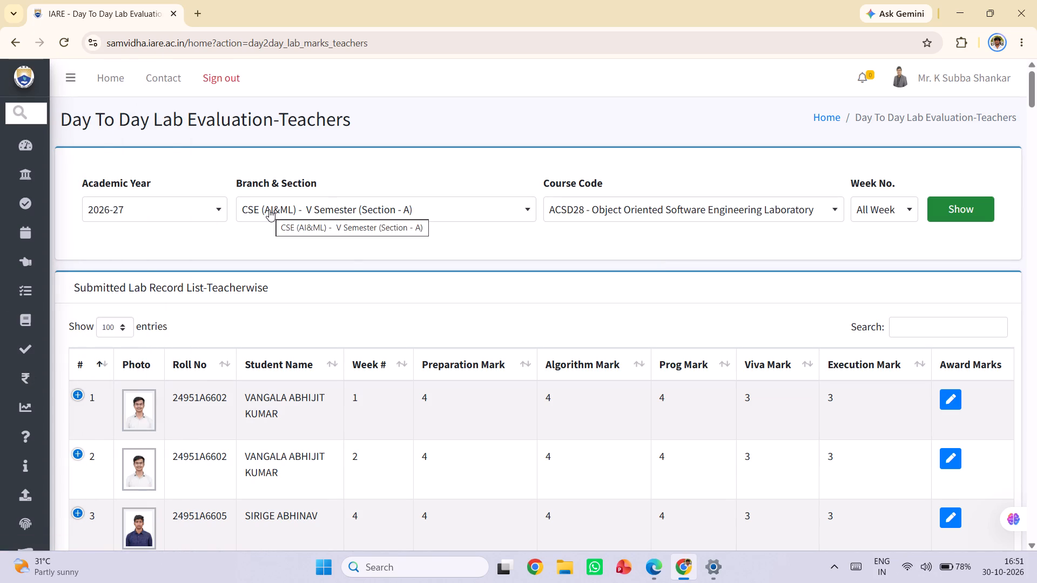
click(373, 252)
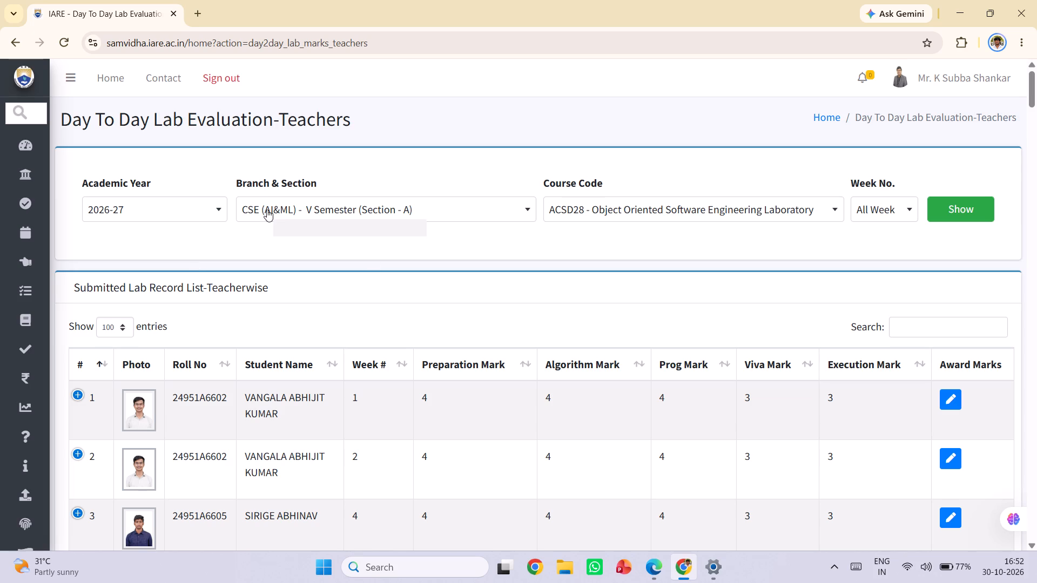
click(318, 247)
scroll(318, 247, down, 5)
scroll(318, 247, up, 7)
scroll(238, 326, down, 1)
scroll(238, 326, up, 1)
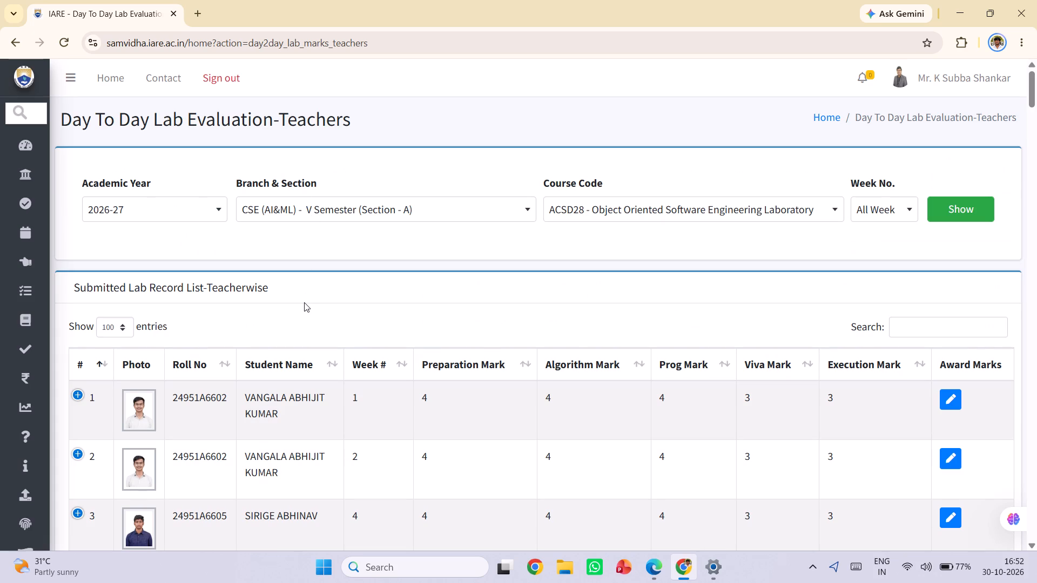
Filter the submitted lab records to Week-8 and list them.
click(895, 206)
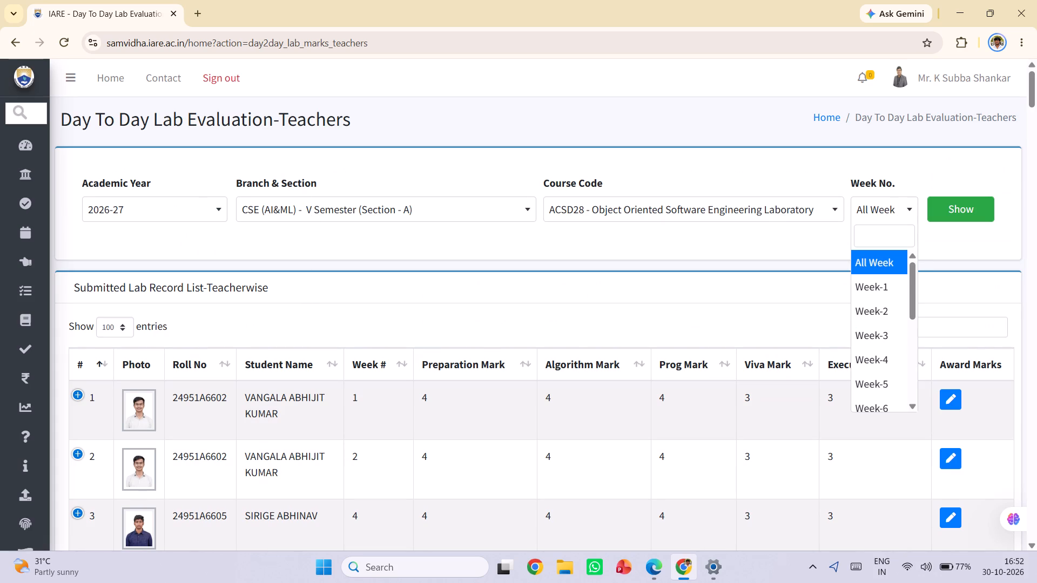
scroll(887, 309, down, 3)
scroll(880, 290, up, 1)
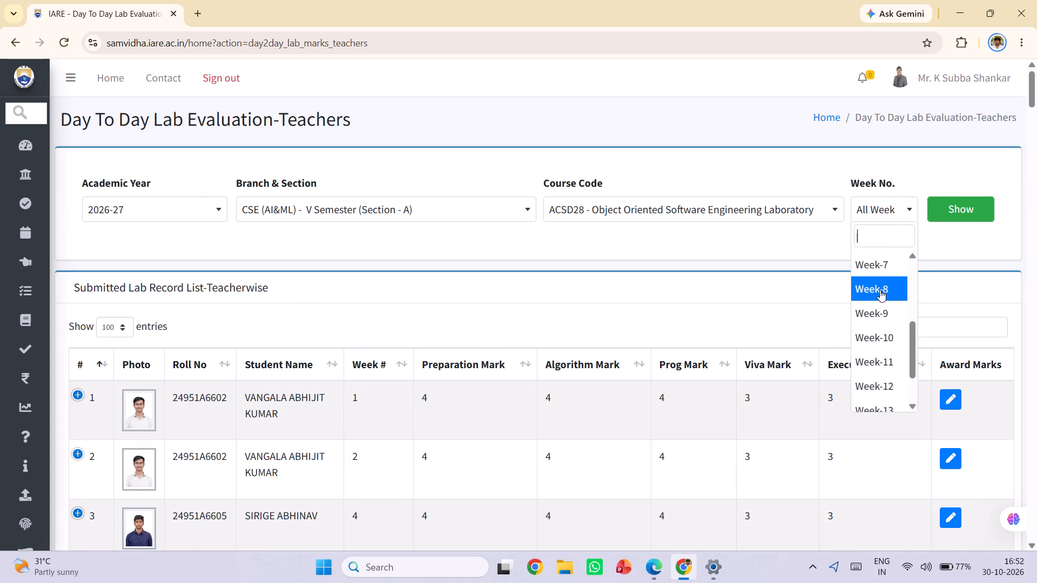
click(880, 290)
click(974, 220)
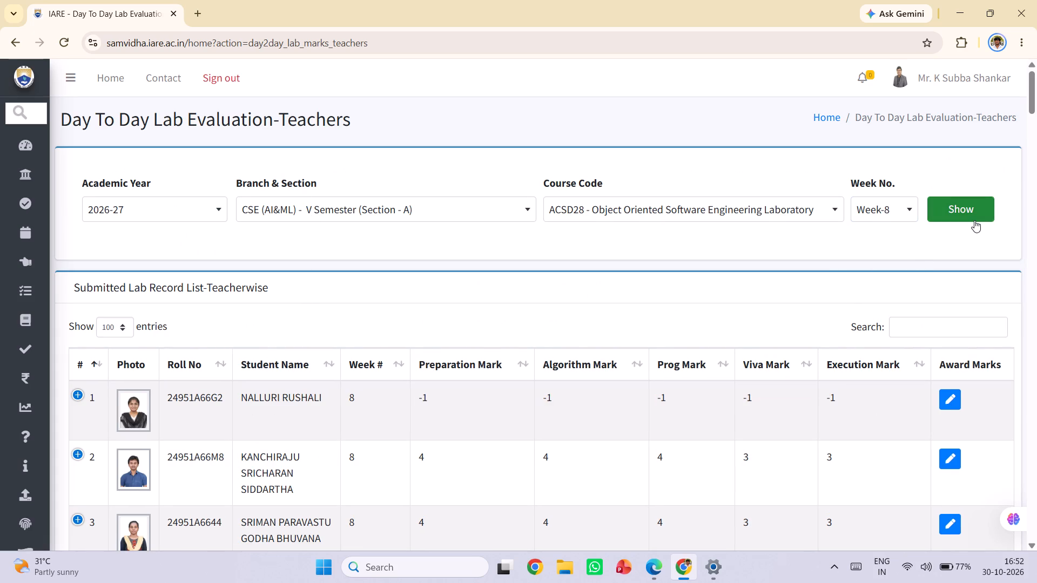
Enter 4 for the preparation, algorithm, program, execution and viva marks of the first listed student's Week 8 record.
scroll(778, 284, down, 1)
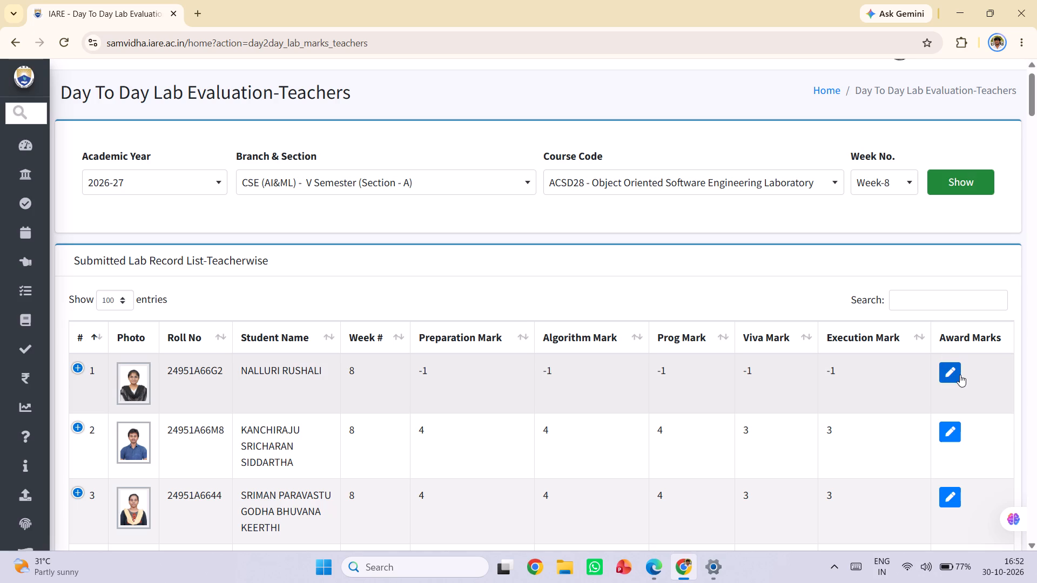
click(960, 375)
drag(792, 243, 719, 249)
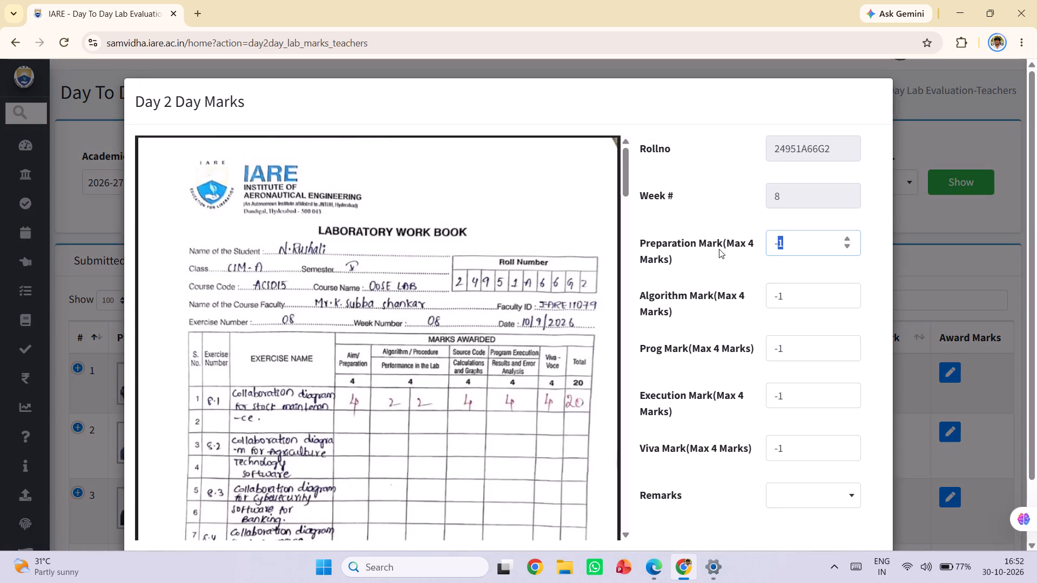
key(4)
key(Tab)
key(4)
key(Tab)
key(4)
key(Tab)
key(4)
key(Tab)
key(4)
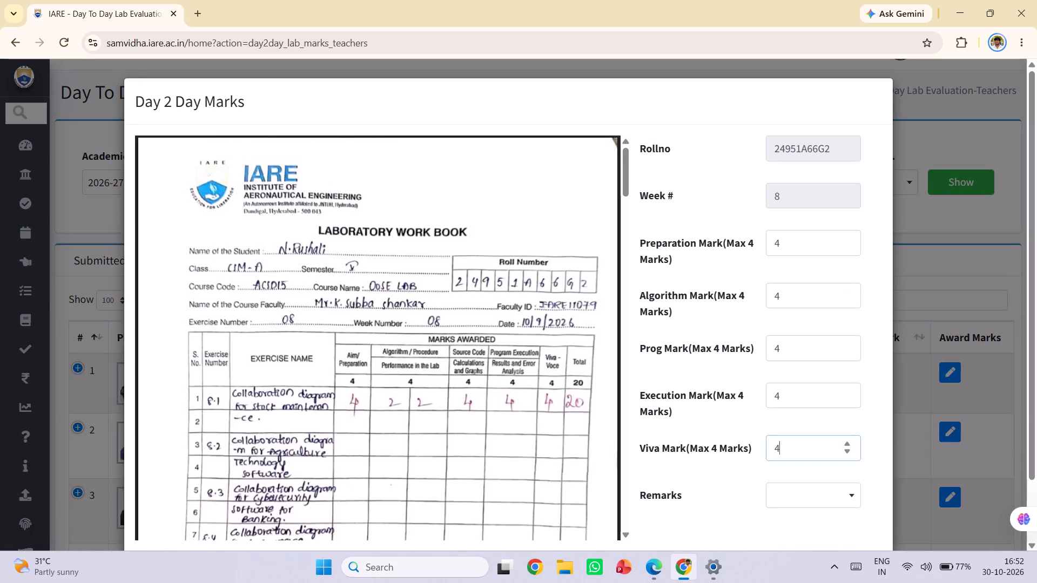
key(Tab)
key(Tab)
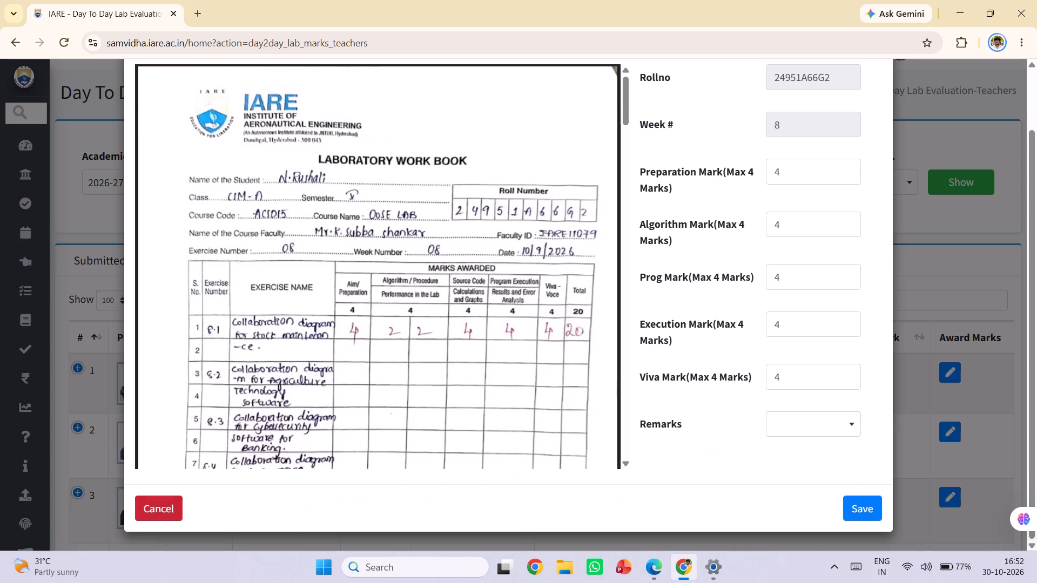
Set the remarks of this Week 8 record to GOOD and save the marks.
click(806, 417)
click(803, 356)
click(805, 426)
click(791, 315)
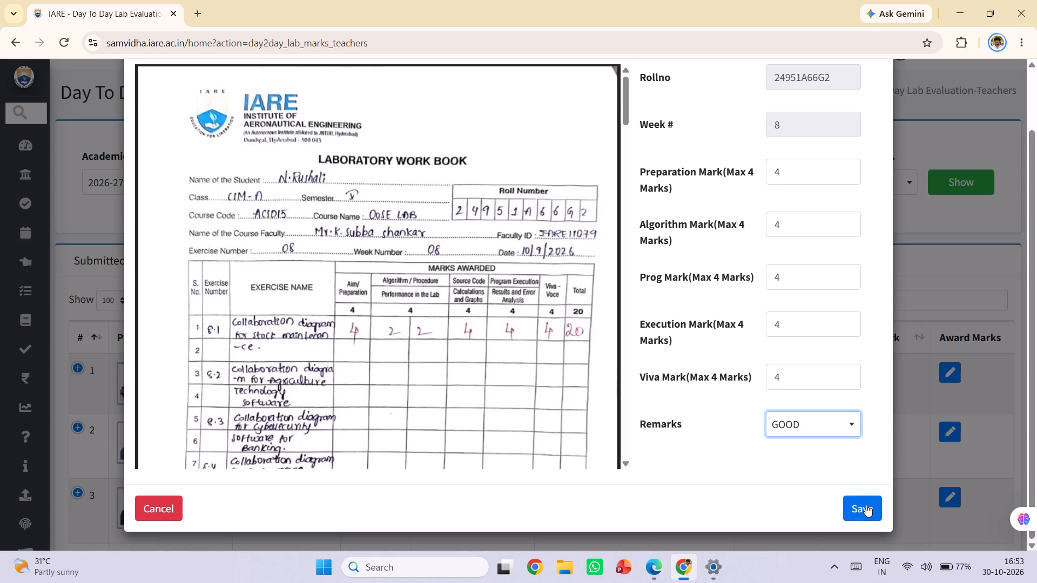
click(866, 508)
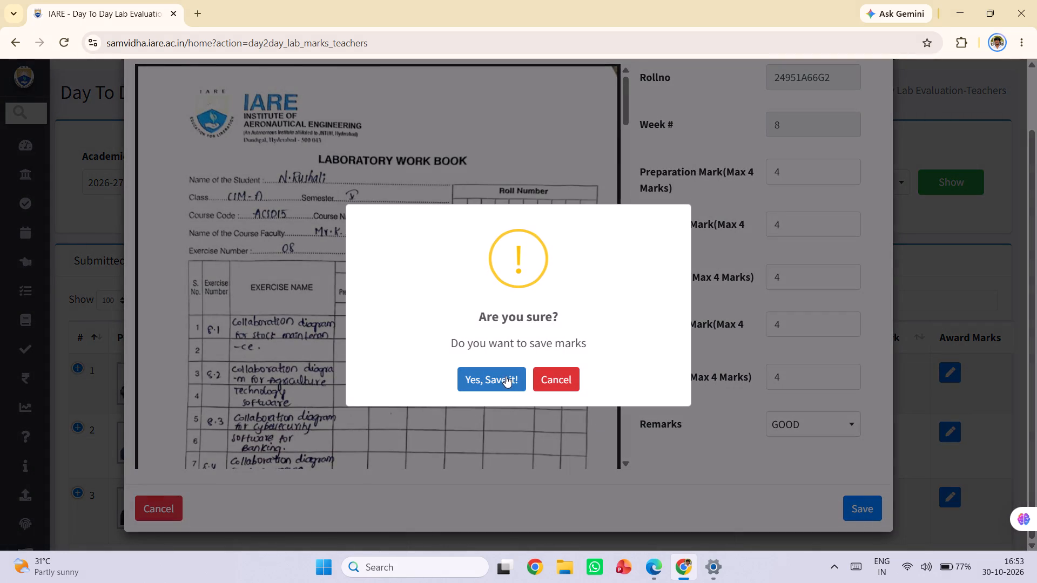
click(506, 376)
click(521, 374)
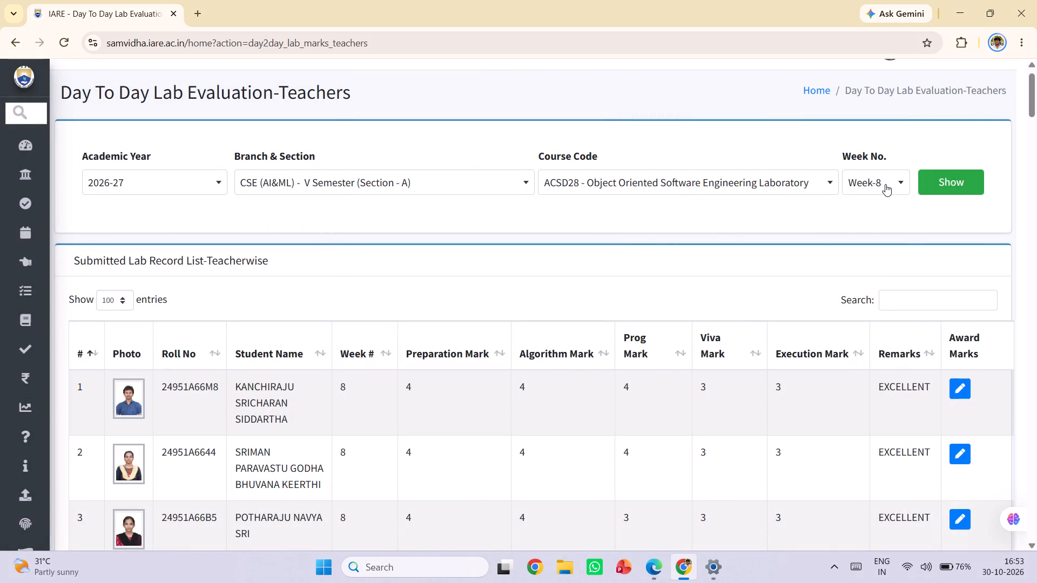
Filter the submitted lab records to Week-9 and list them.
click(885, 184)
click(857, 279)
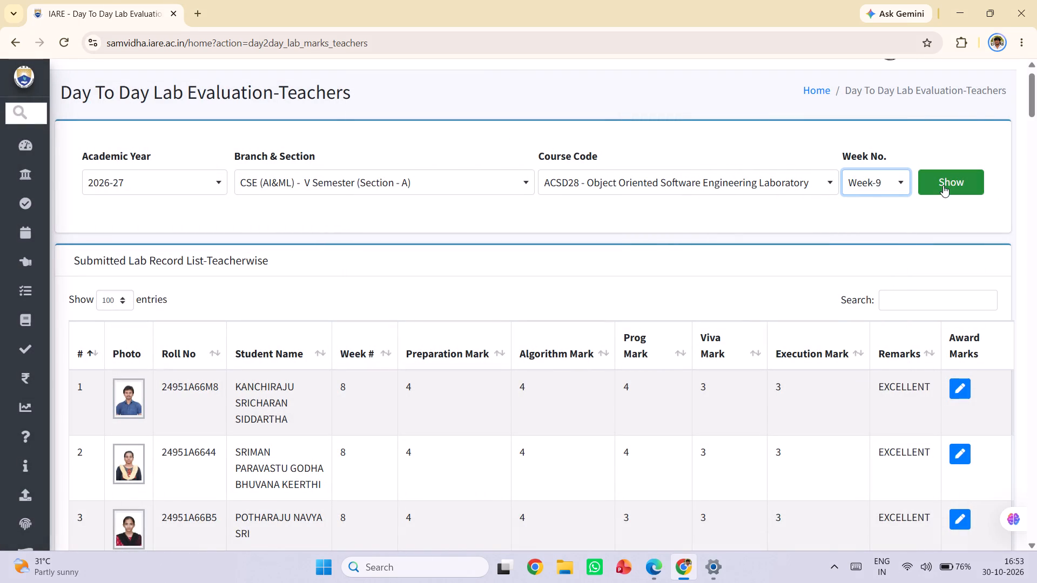
click(944, 185)
Enter 4 for the preparation, algorithm, program, execution and viva marks of the first listed student's Week 9 record.
scroll(752, 321, down, 1)
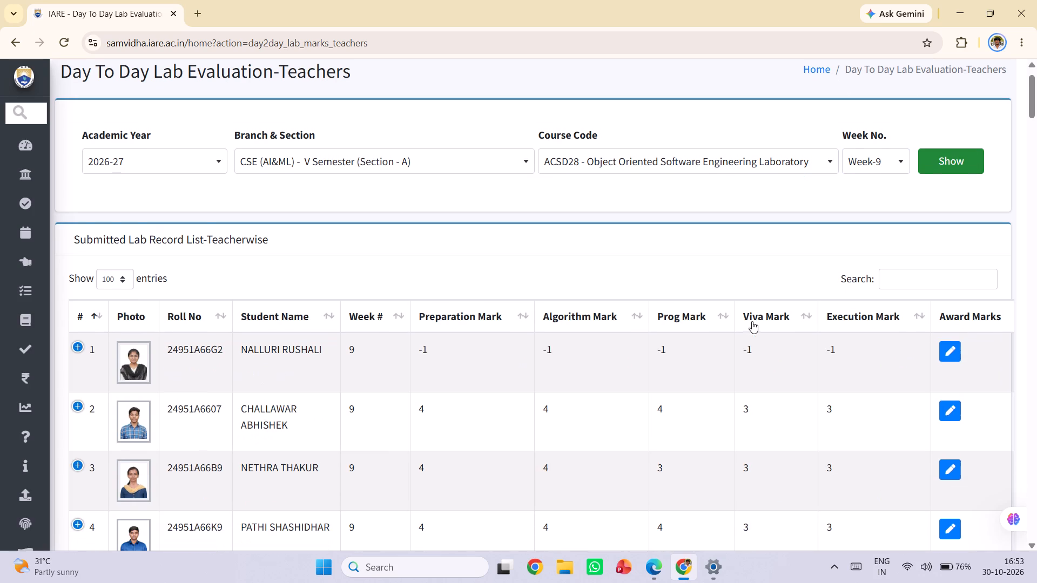
click(955, 345)
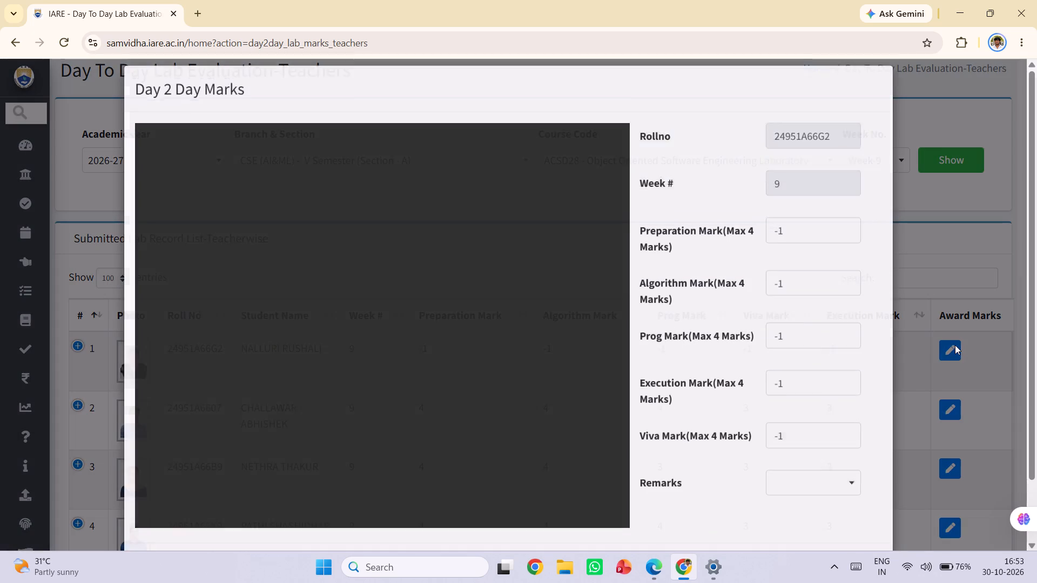
click(786, 239)
drag(786, 239, 719, 249)
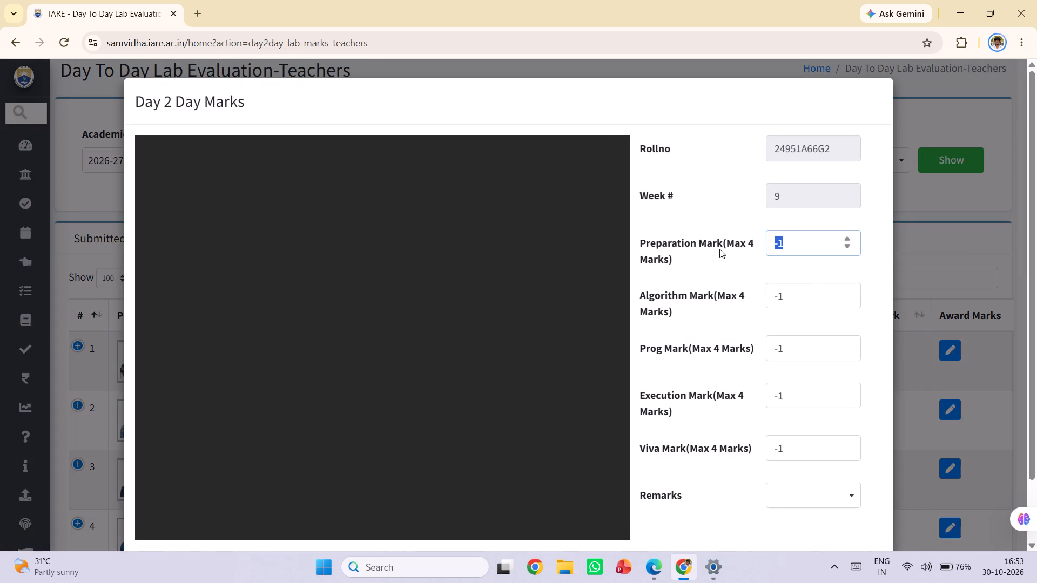
key(4)
key(Tab)
key(4)
key(Tab)
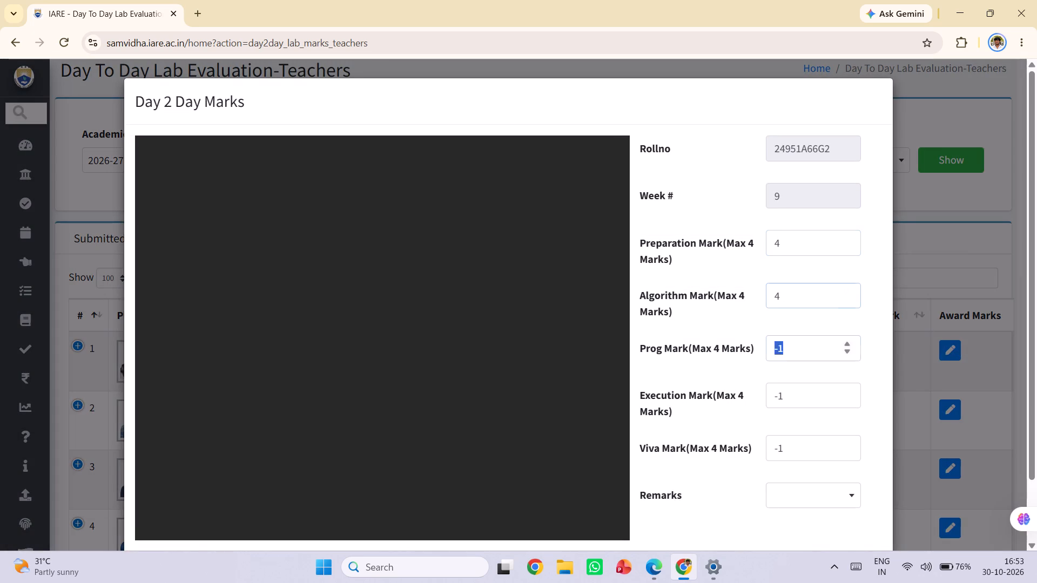
key(4)
key(Tab)
key(4)
key(Tab)
key(4)
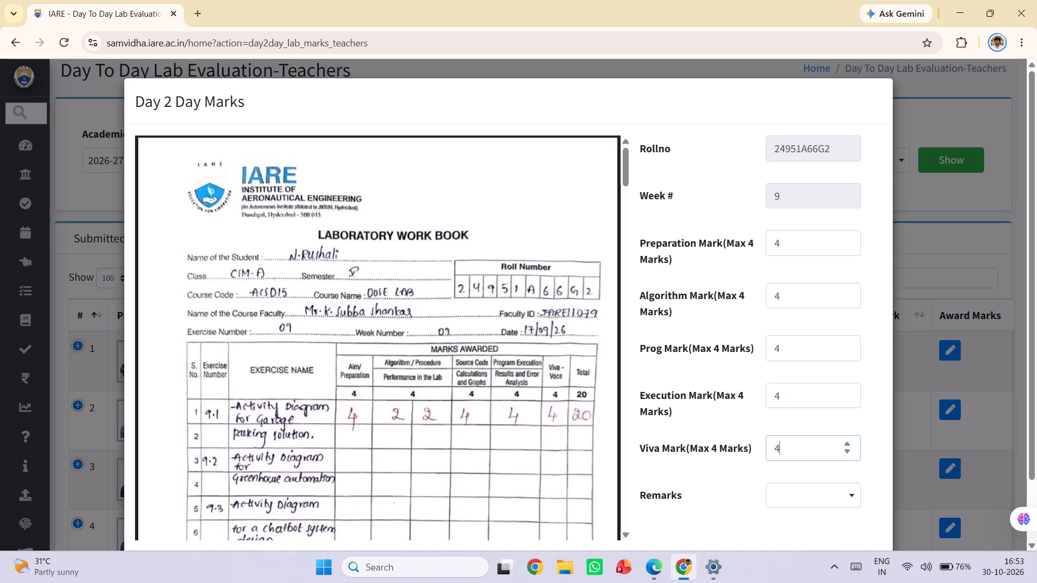
Set the remarks of this Week 9 record to GOOD and save the marks.
click(805, 494)
click(794, 406)
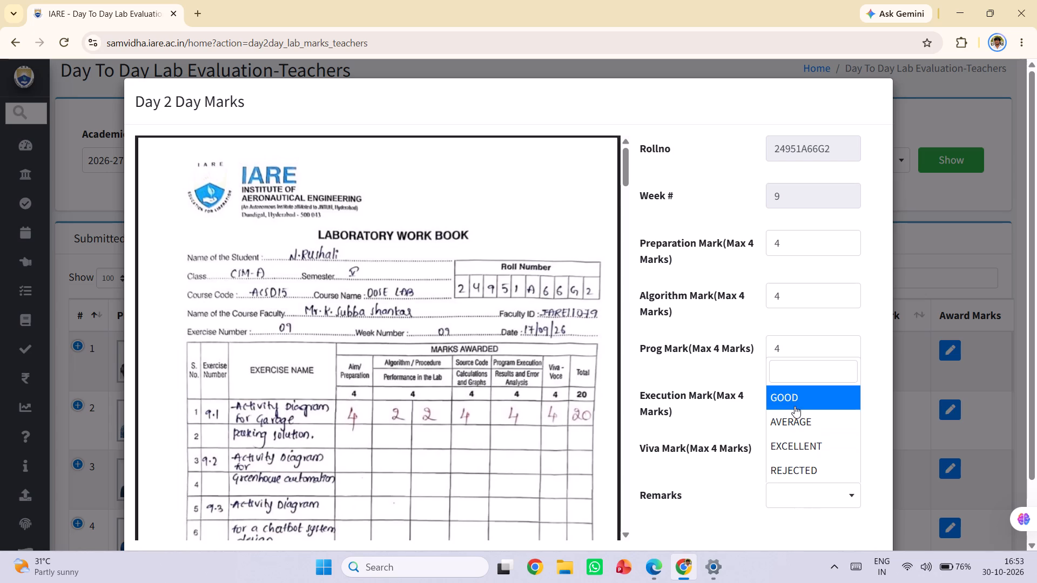
scroll(794, 406, down, 3)
click(863, 511)
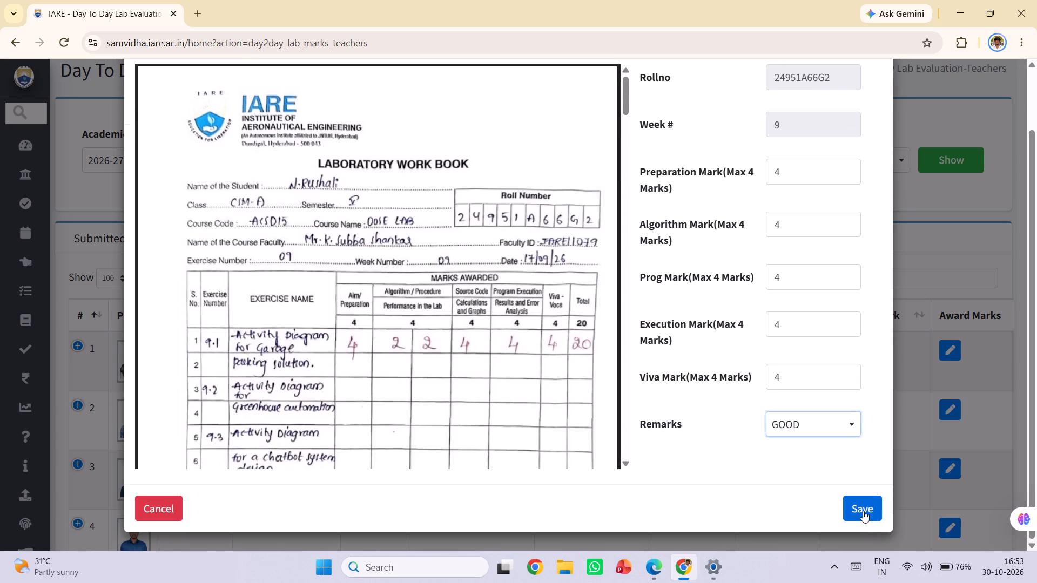
click(493, 370)
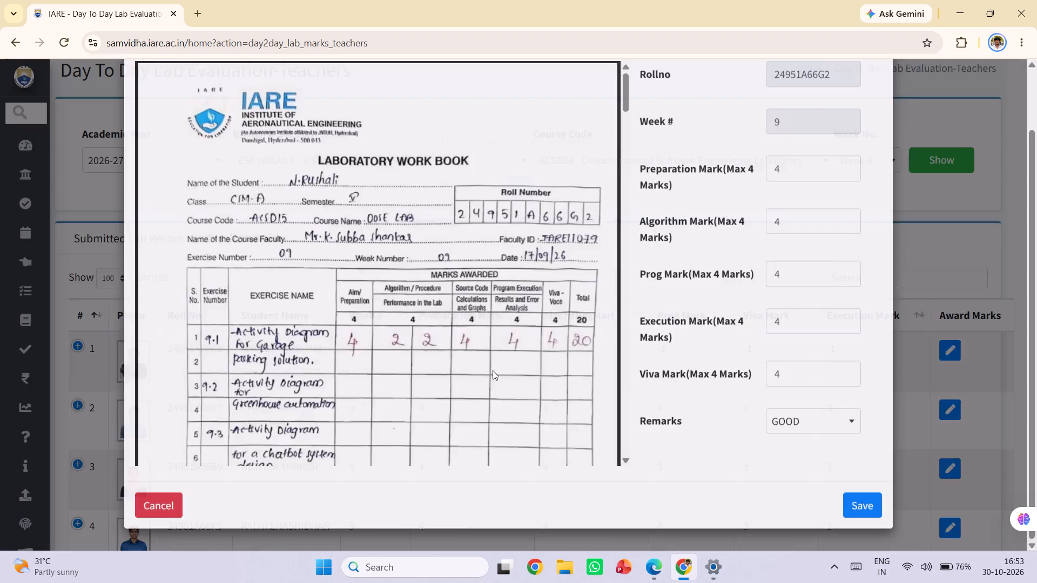
click(521, 372)
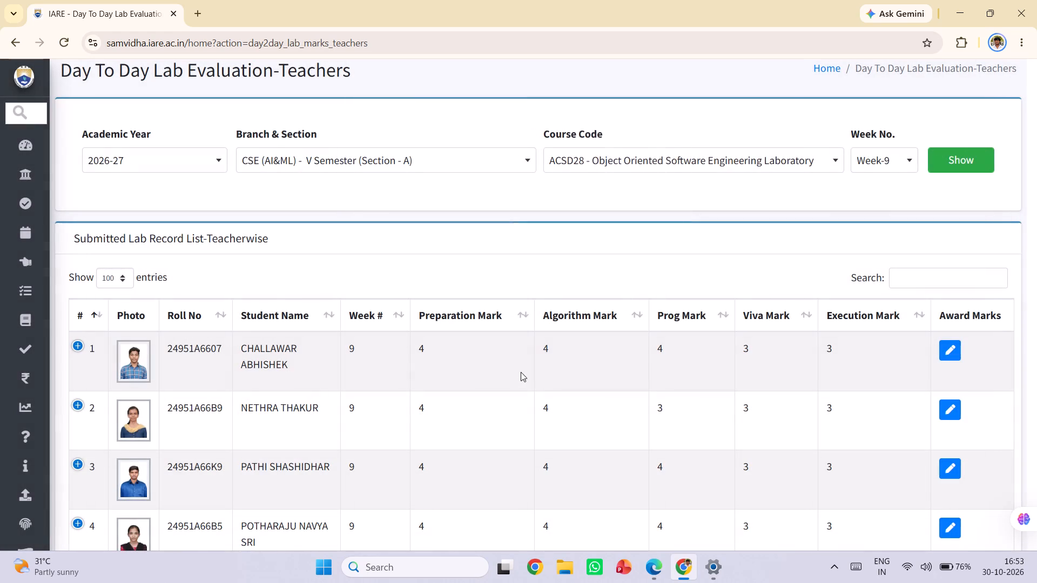
Filter the submitted lab records to Week-10 and list them.
click(863, 160)
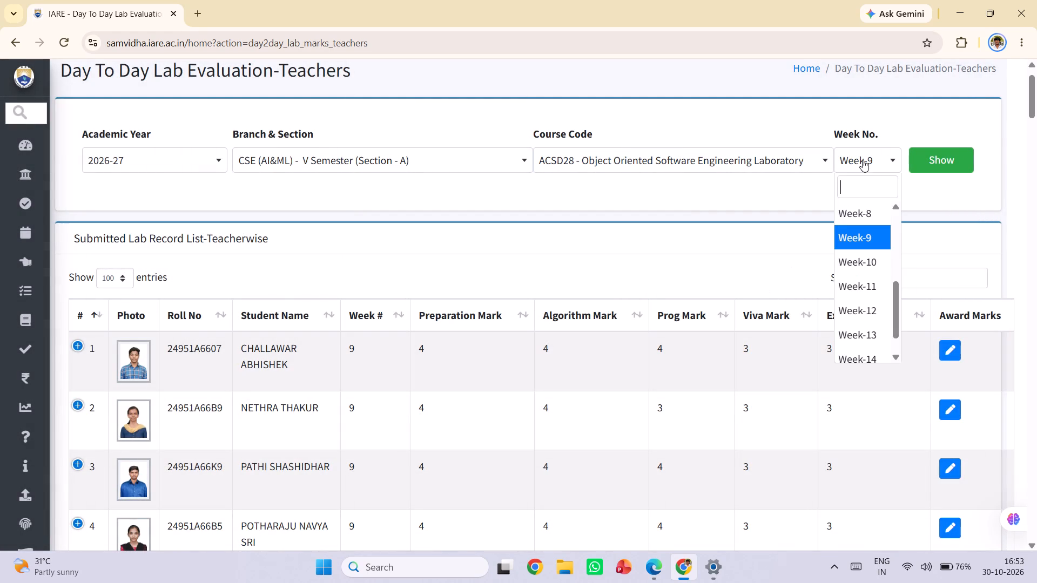
click(864, 250)
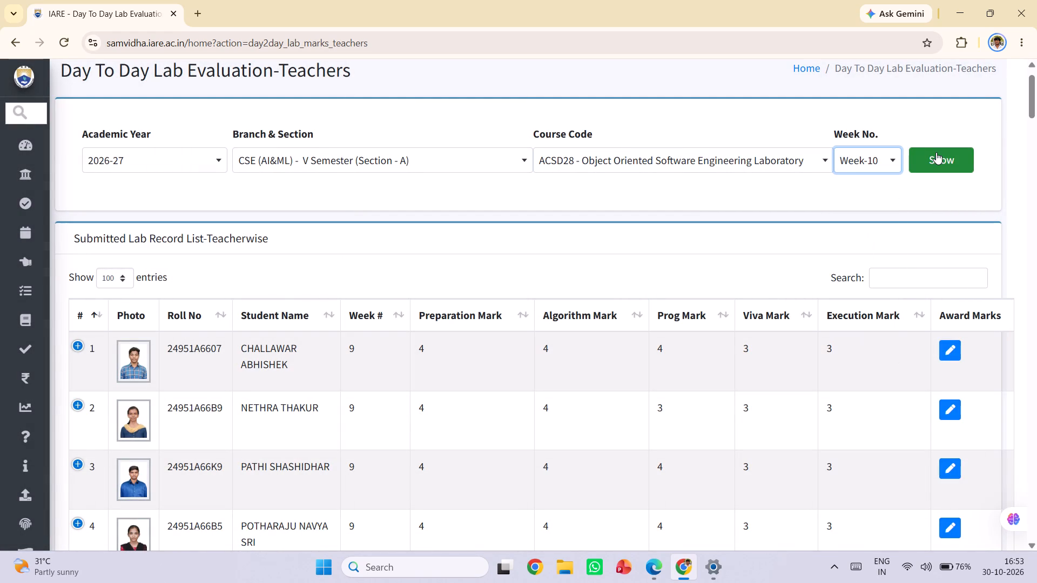
click(937, 152)
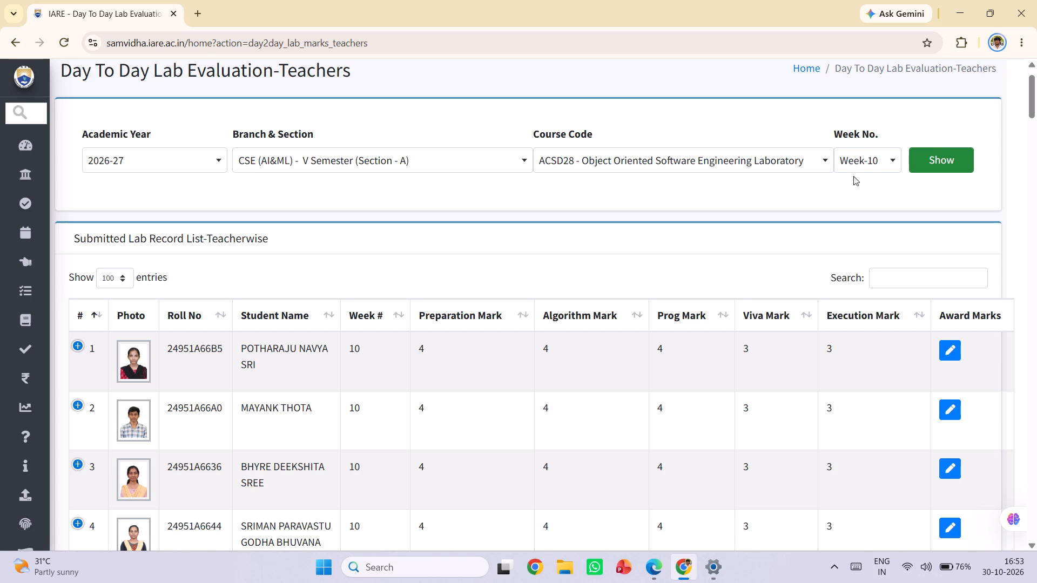
Examine all students' Week 10 preparation, algorithm, program, viva and execution marks for records still needing marks.
scroll(826, 201, down, 1)
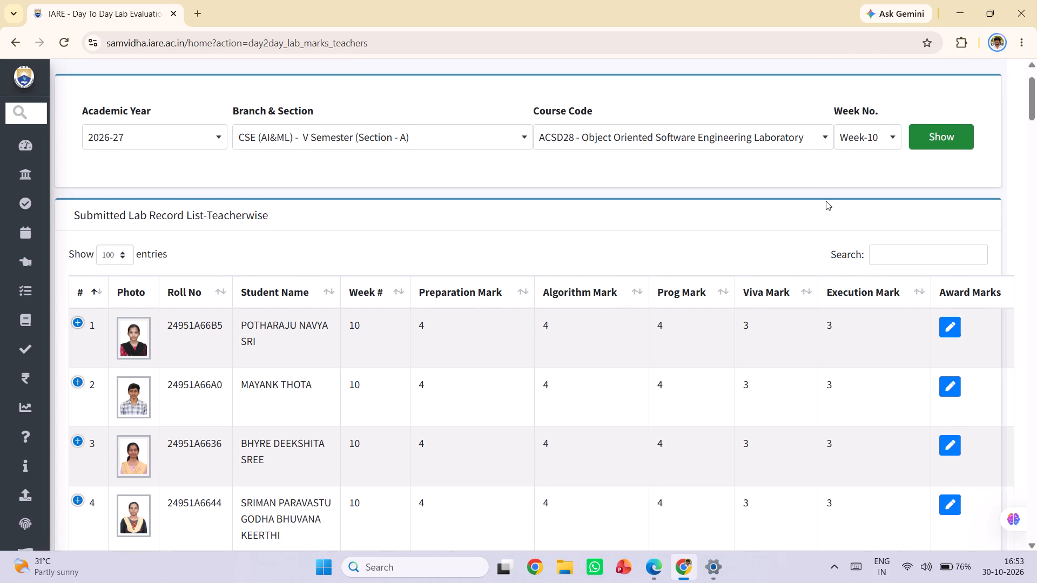
scroll(826, 201, down, 4)
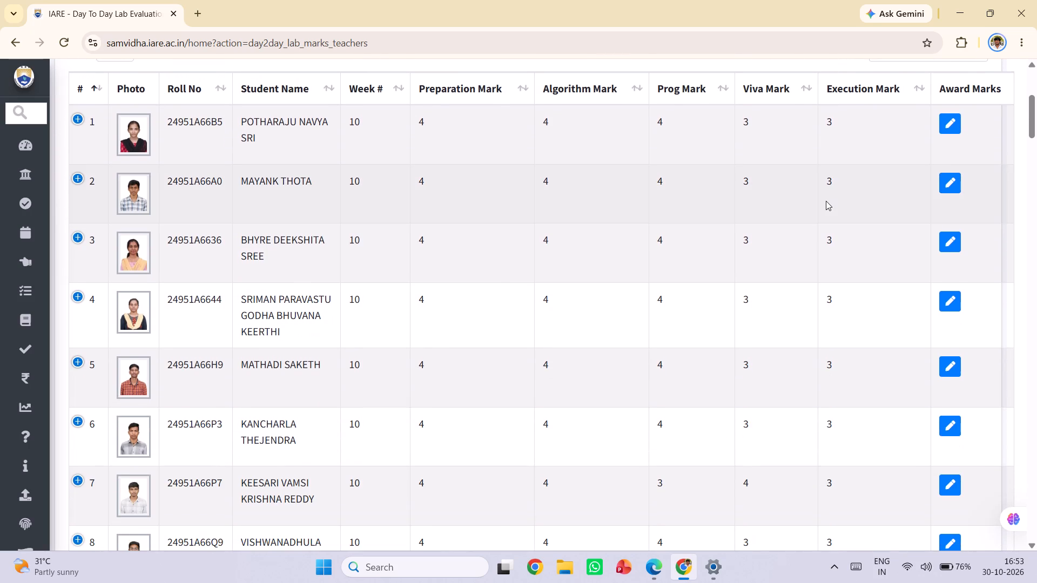
scroll(826, 201, right, 1)
scroll(826, 201, down, 3)
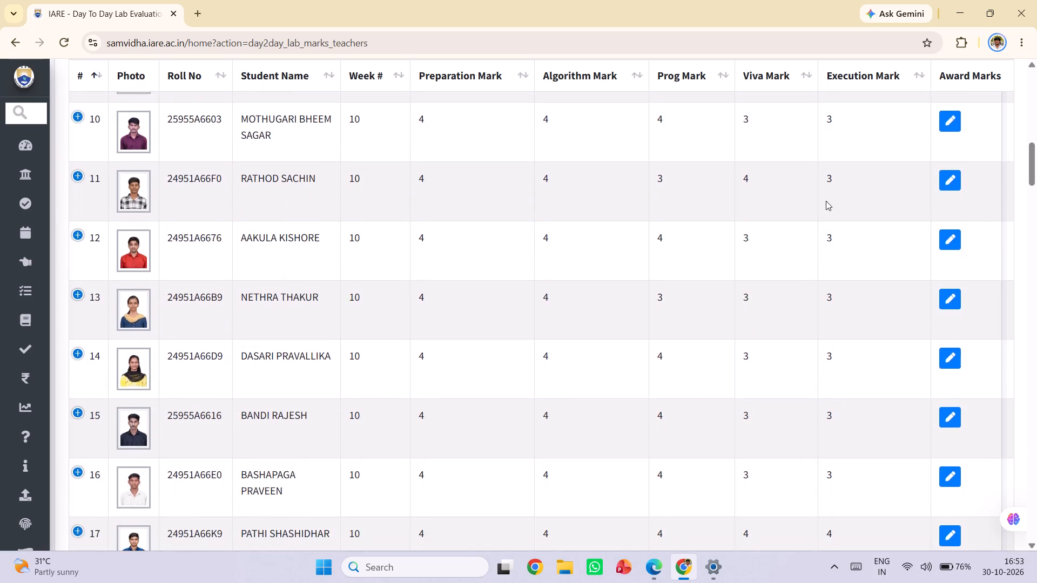
scroll(826, 201, down, 11)
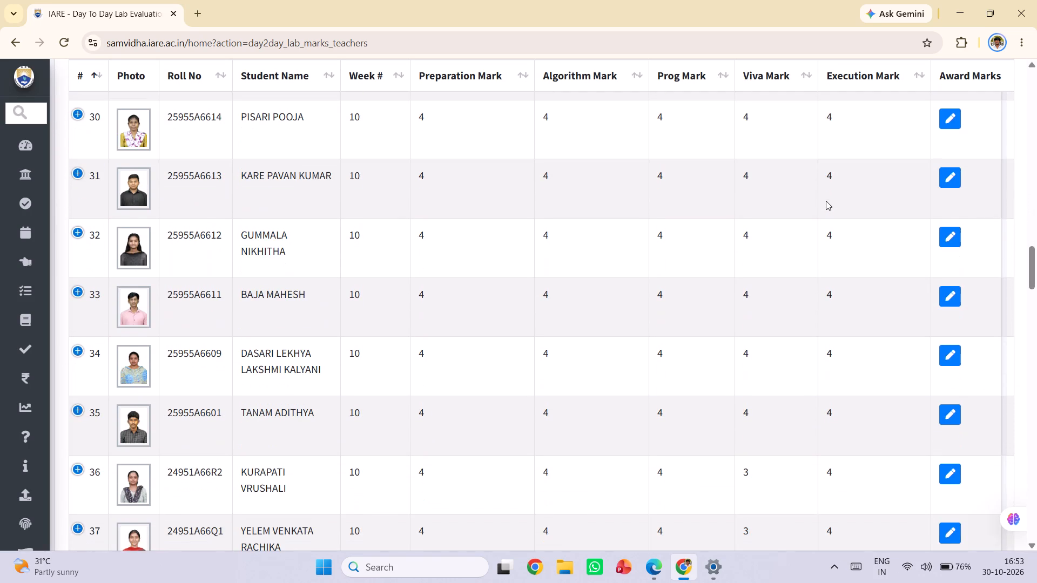
scroll(826, 201, down, 11)
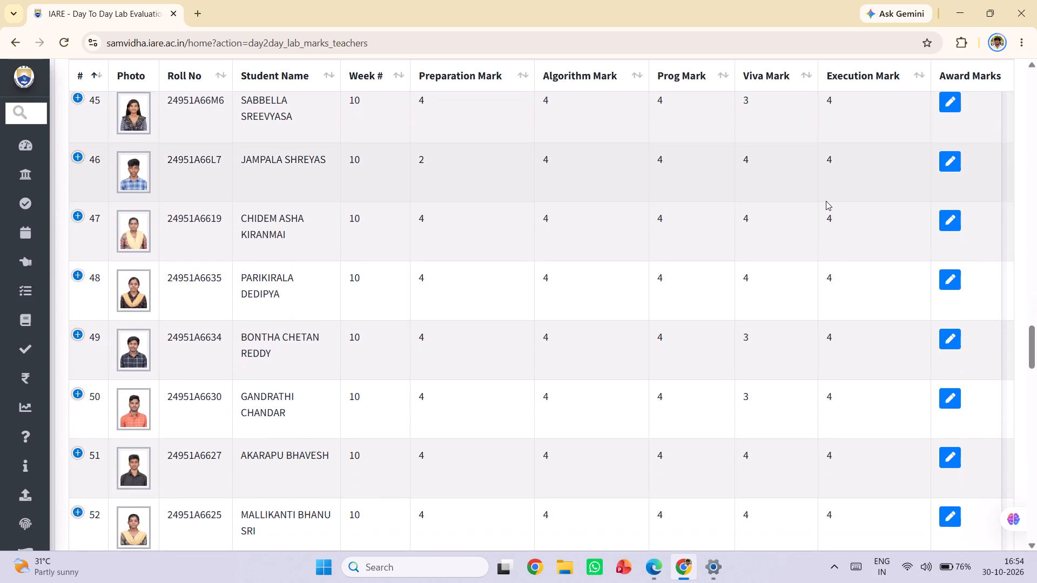
scroll(826, 201, down, 12)
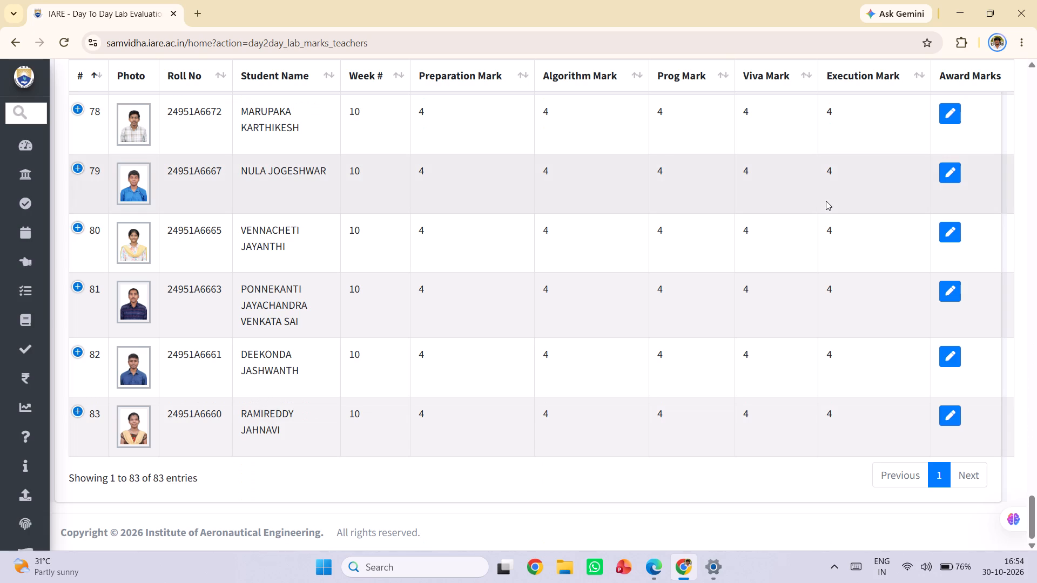
scroll(826, 201, up, 1)
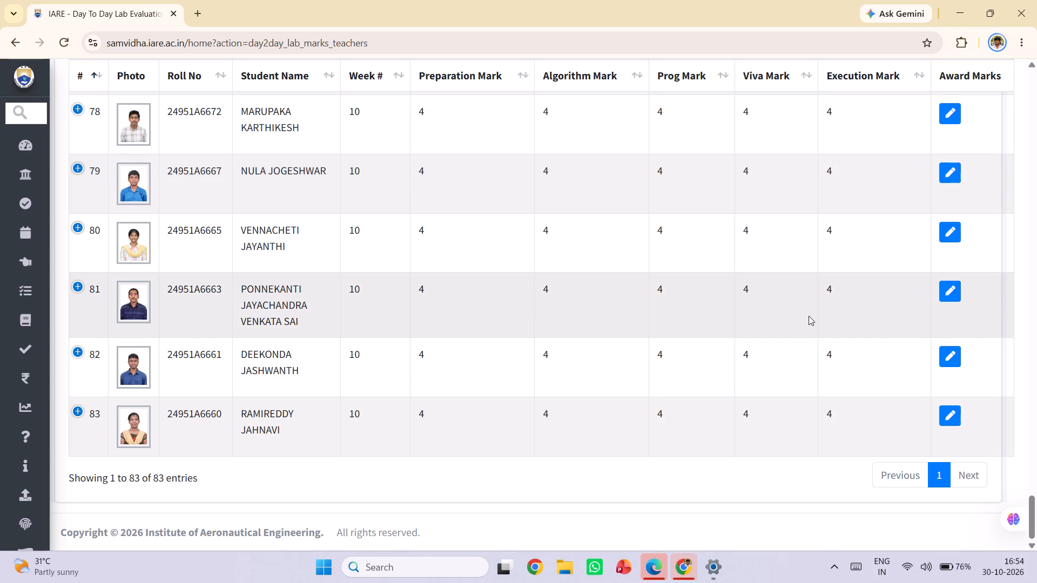
scroll(809, 316, up, 20)
scroll(809, 316, up, 7)
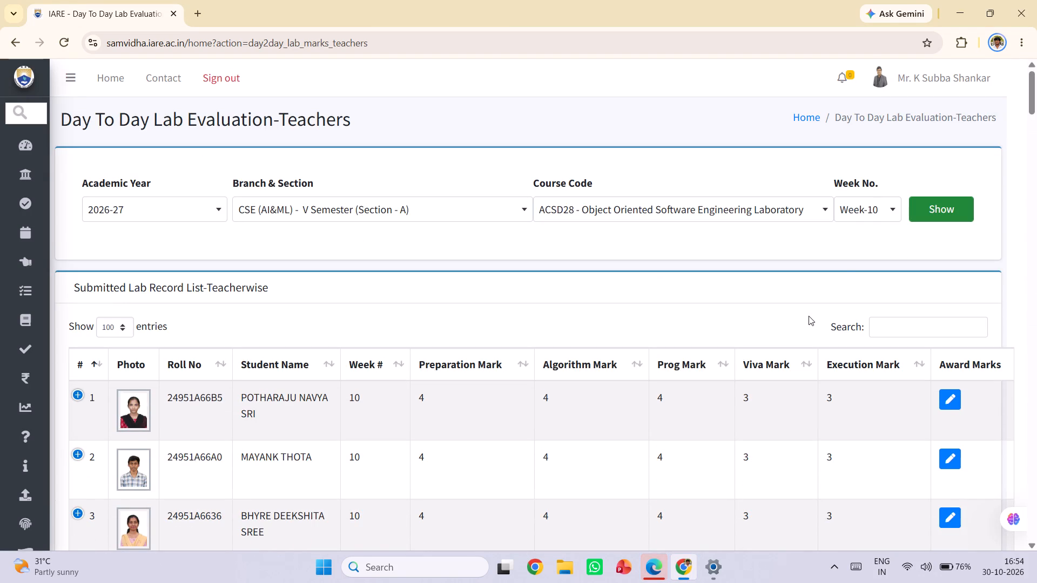
scroll(696, 332, down, 1)
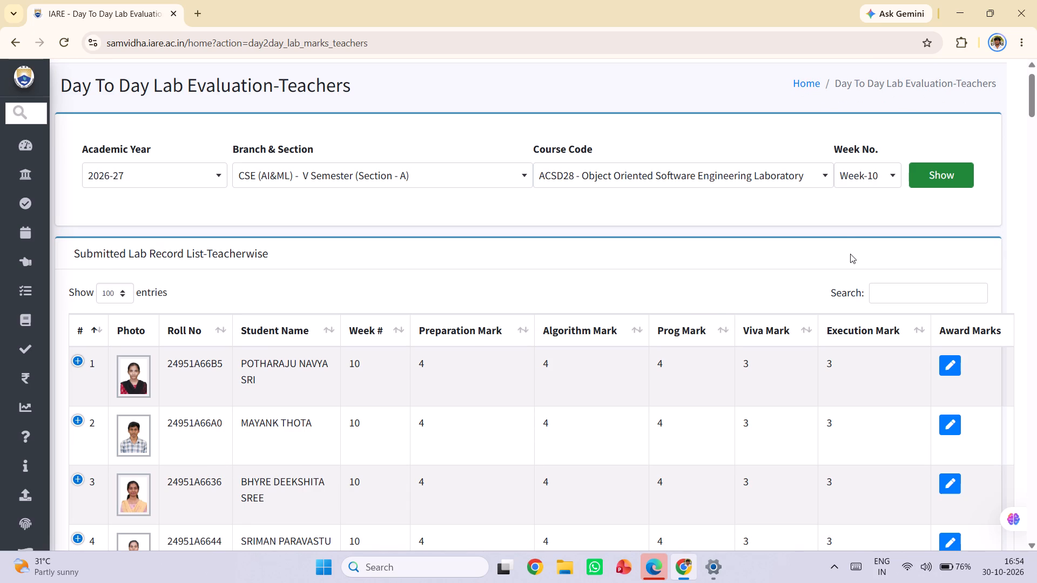
Open the Day To Day Lab Experiment List page from the labs evaluation section.
scroll(850, 255, up, 1)
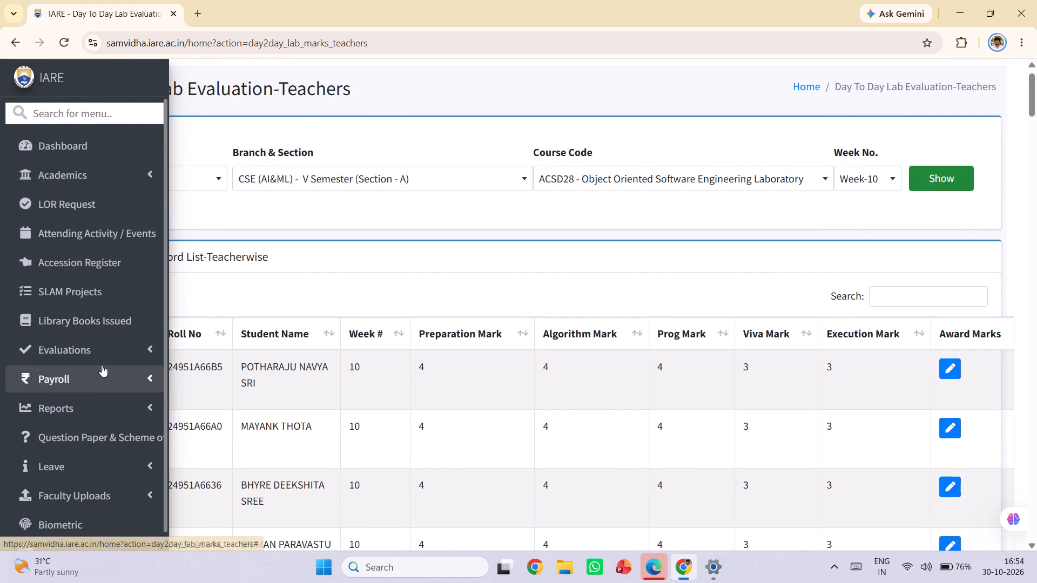
click(109, 345)
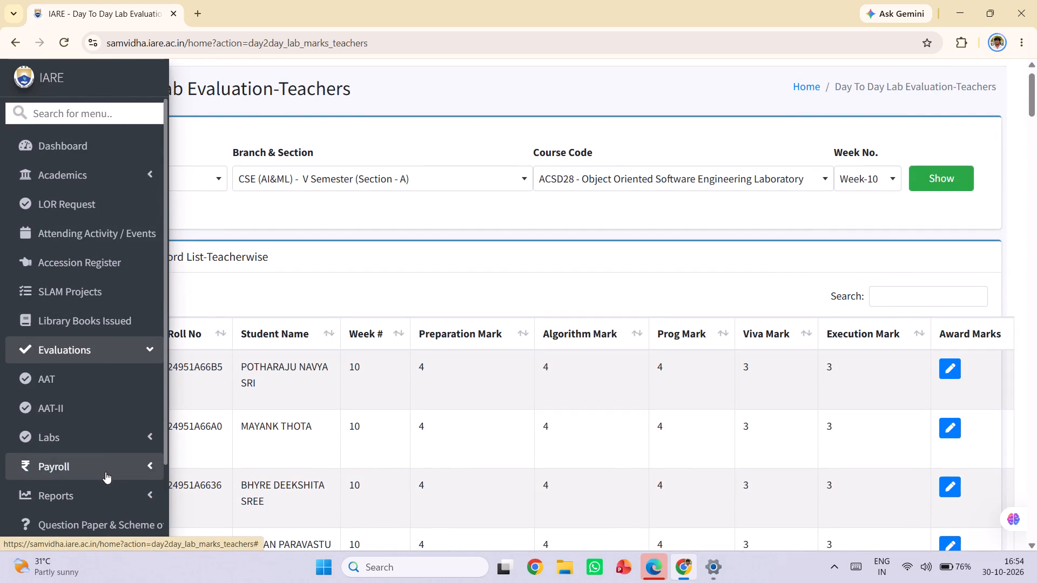
click(103, 440)
scroll(103, 440, down, 2)
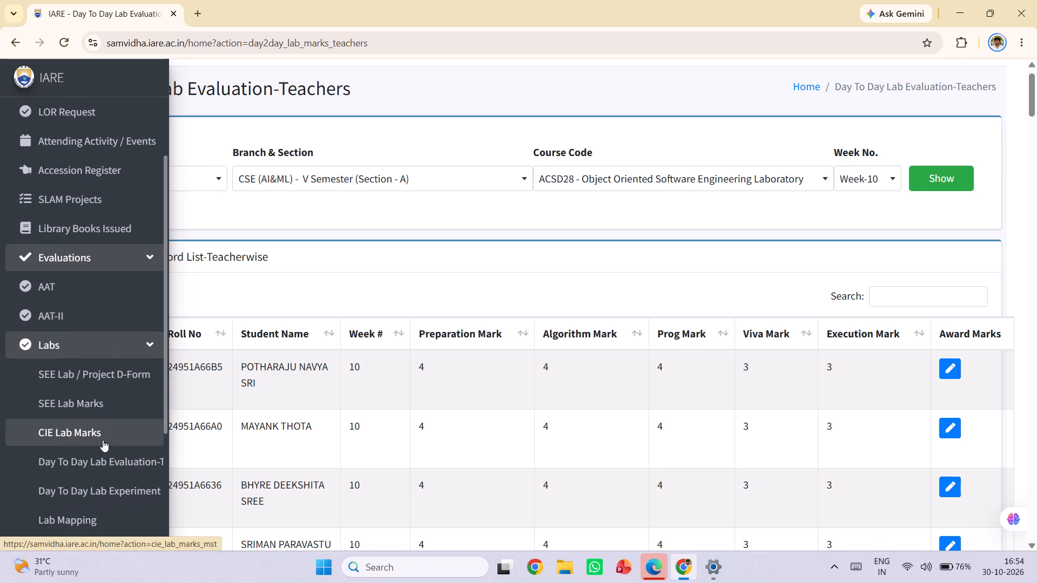
click(99, 480)
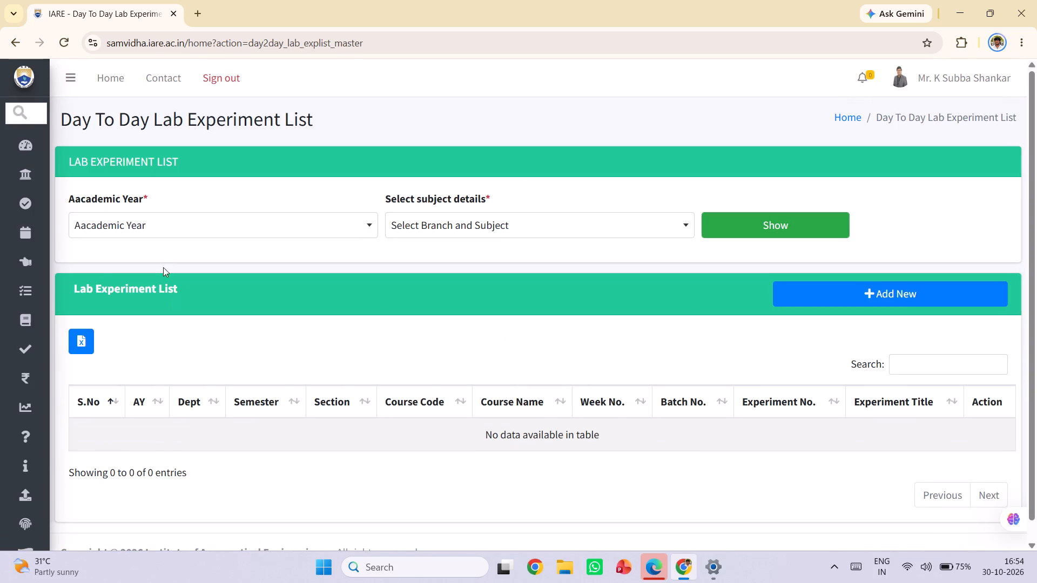
List the 2026-27 lab experiments for AIML-V-SEM-A : ACSD28 Object Oriented Software Engineering Laboratory.
click(236, 221)
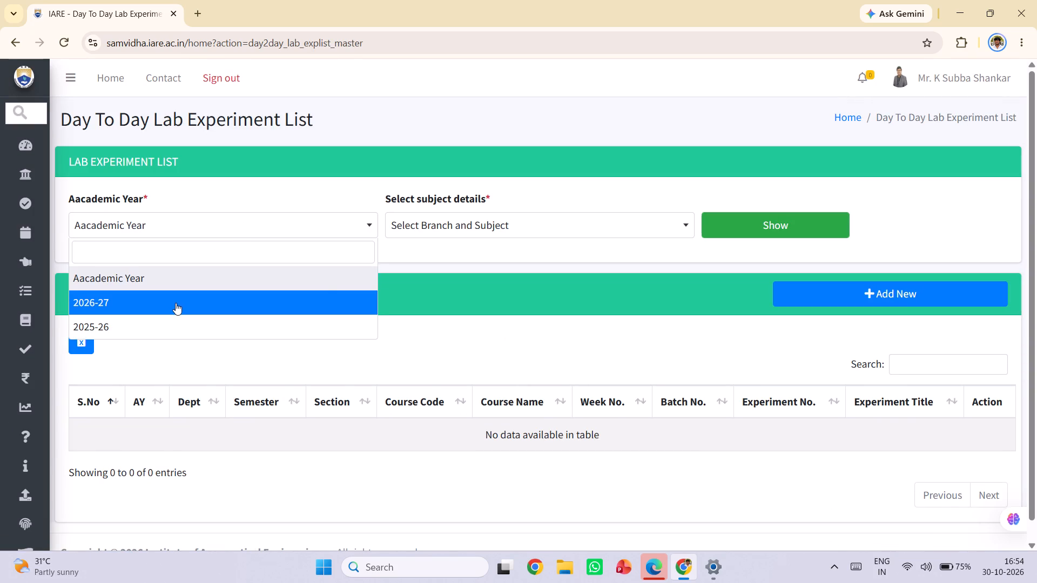
click(176, 303)
click(406, 221)
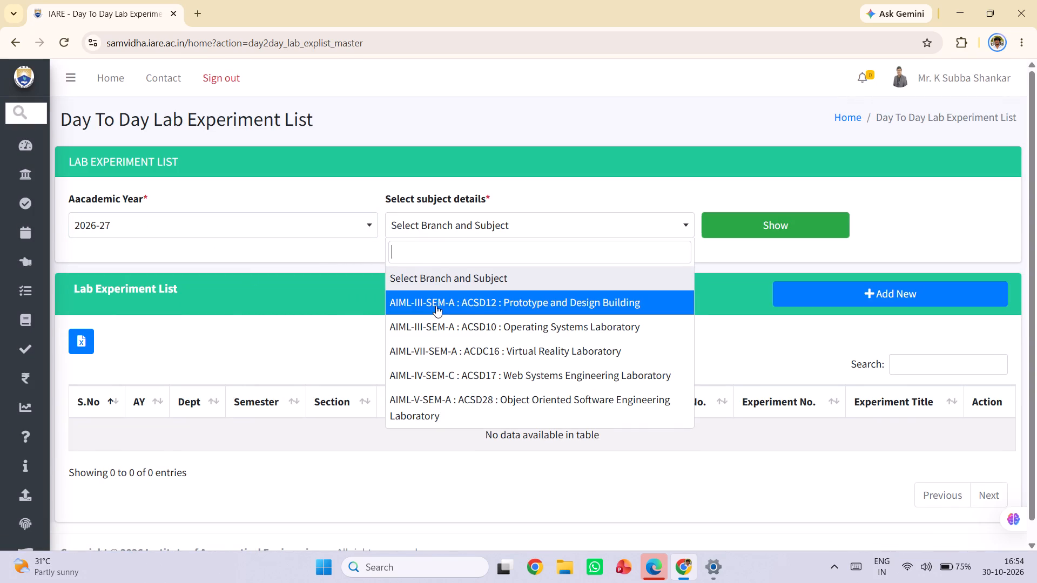
click(439, 391)
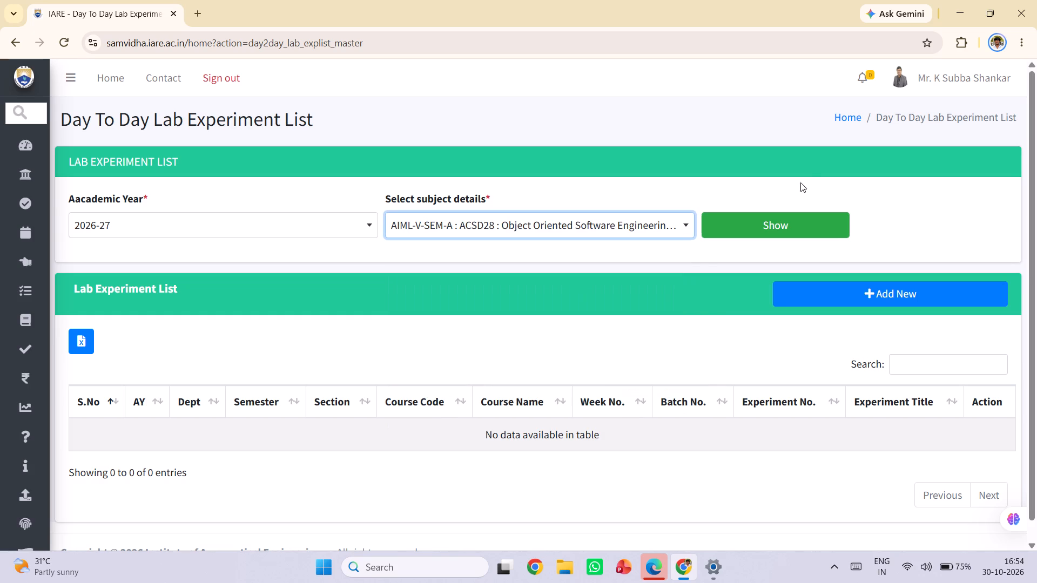
click(773, 222)
Set the Week 8 experiment's last submission date to 27-10-2026 and save it.
scroll(662, 326, down, 5)
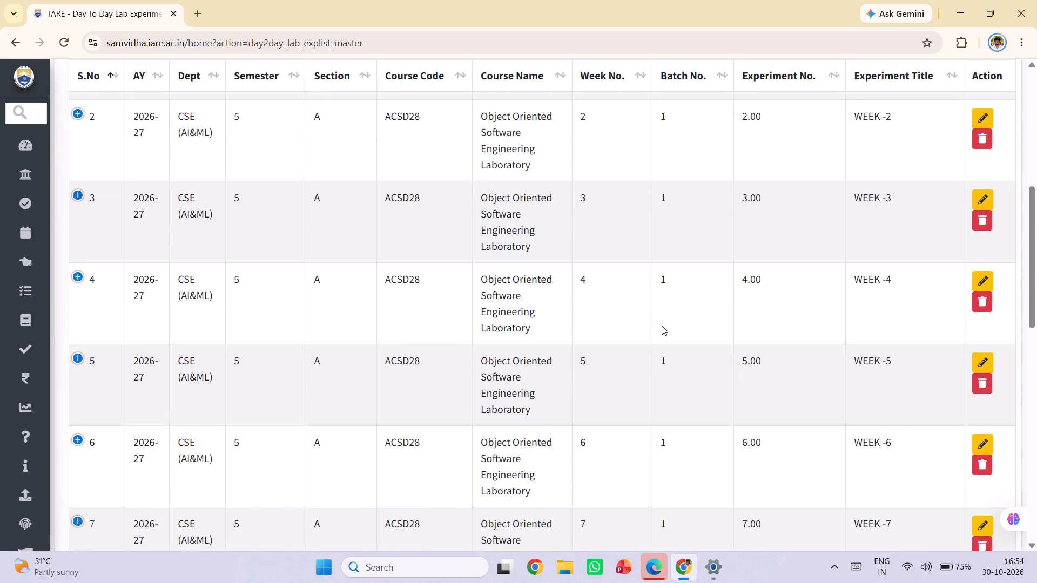
scroll(662, 326, down, 2)
scroll(662, 326, up, 4)
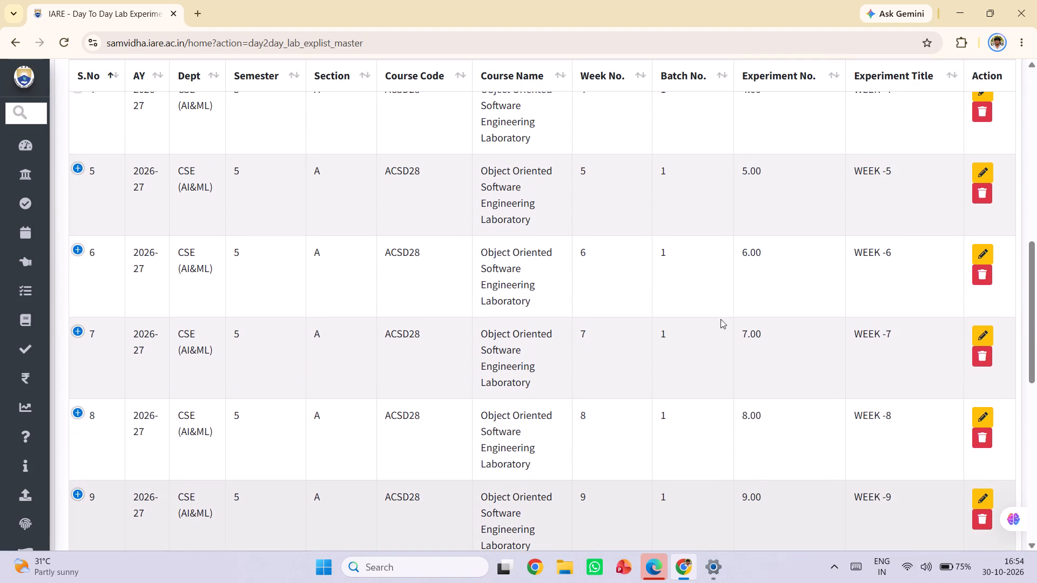
click(986, 410)
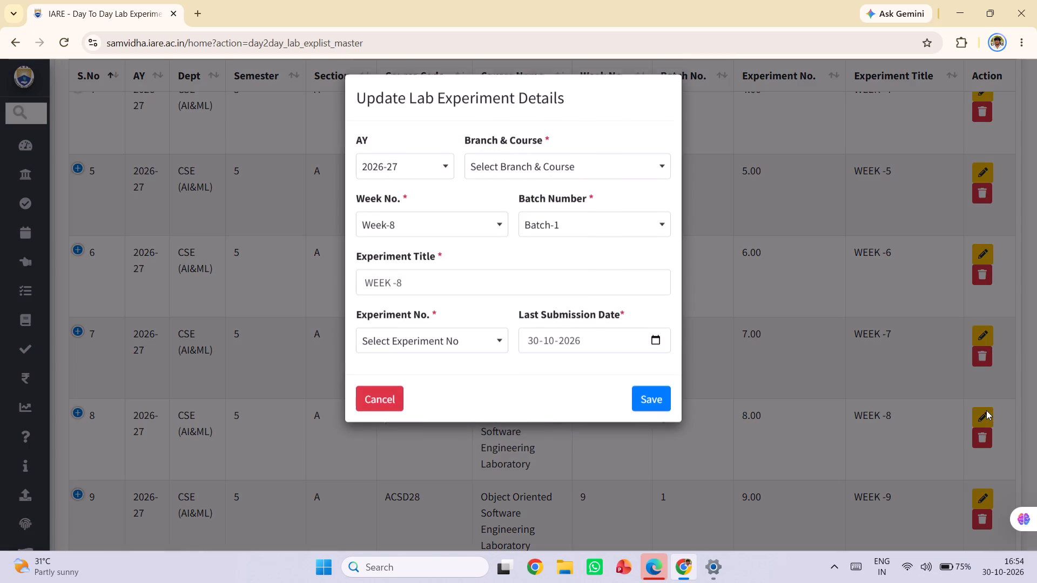
click(656, 345)
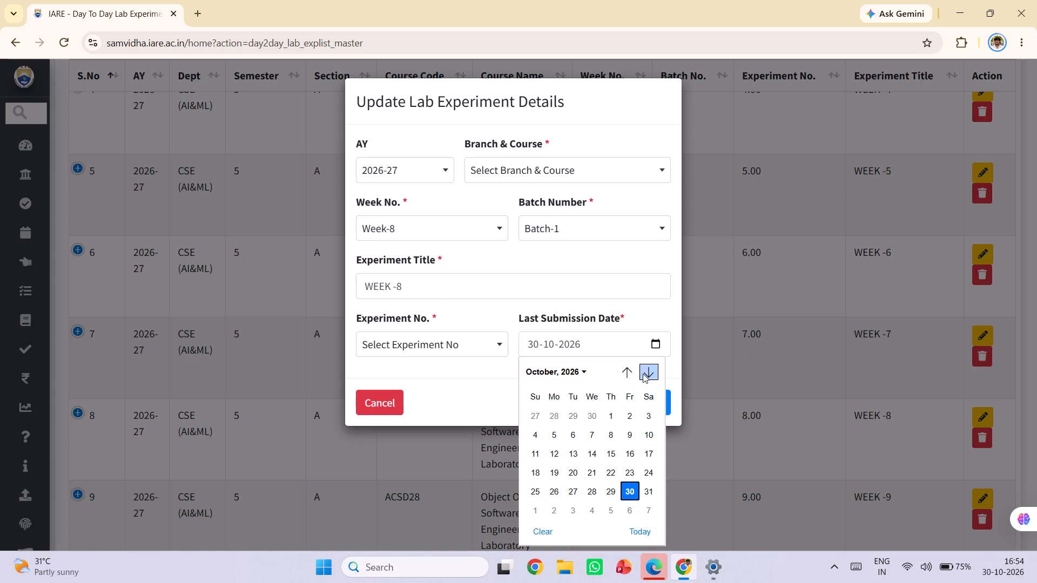
click(577, 496)
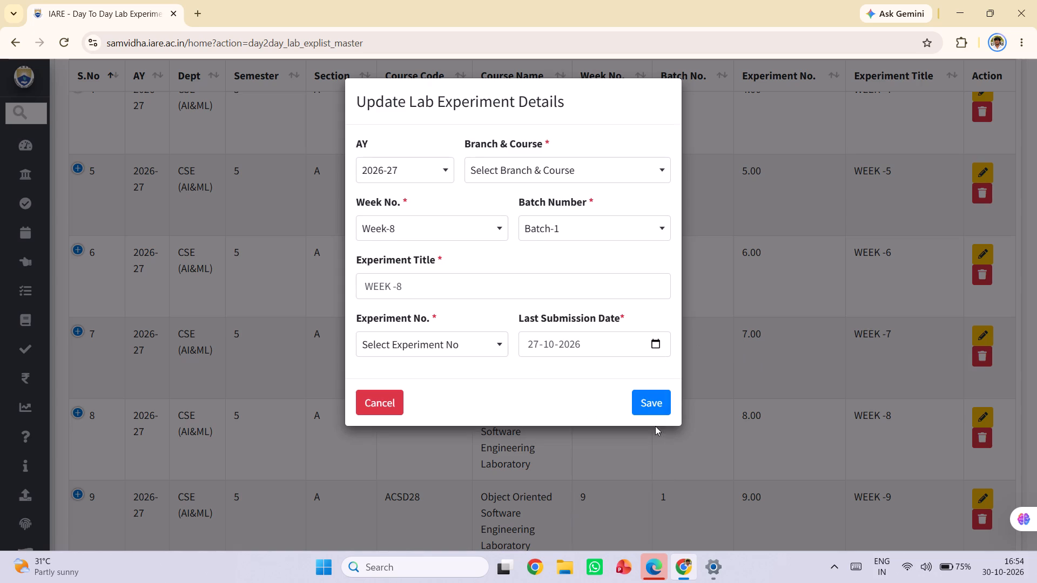
click(658, 396)
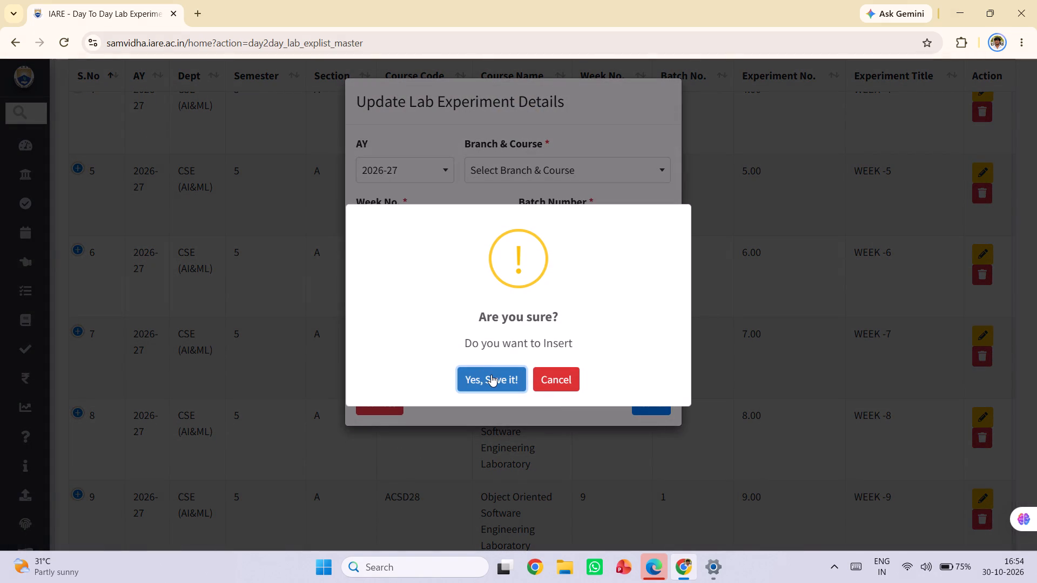
click(491, 375)
click(518, 374)
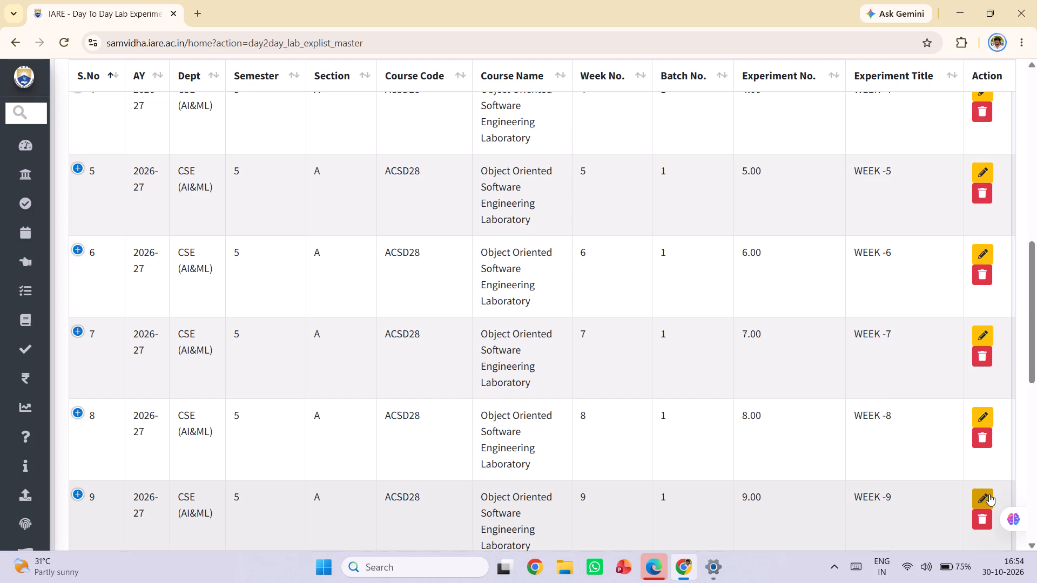
Set the Week 9 experiment's last submission date to 27-10-2026 and save it.
click(989, 494)
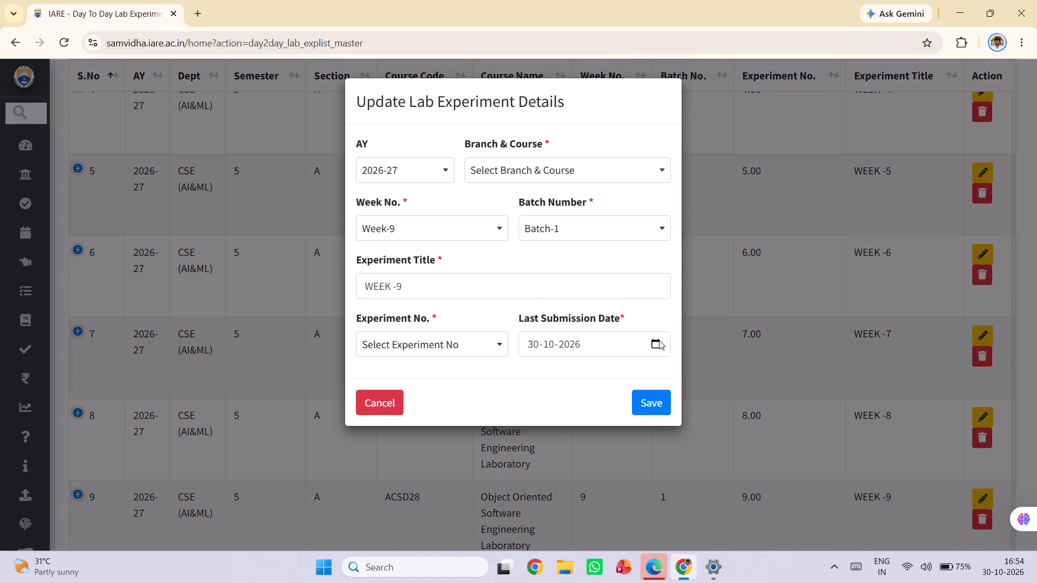
click(654, 339)
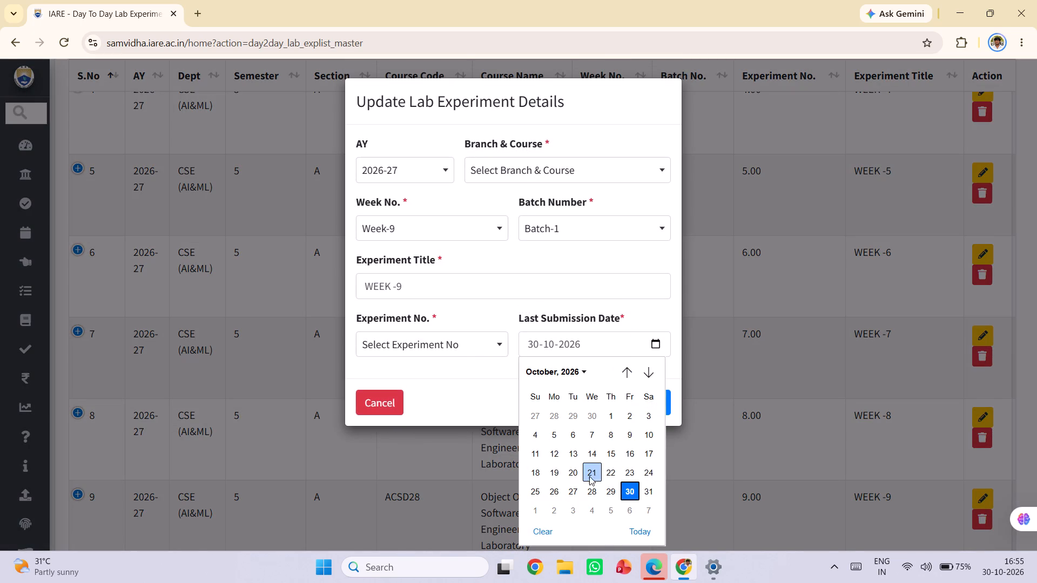
click(576, 492)
click(644, 398)
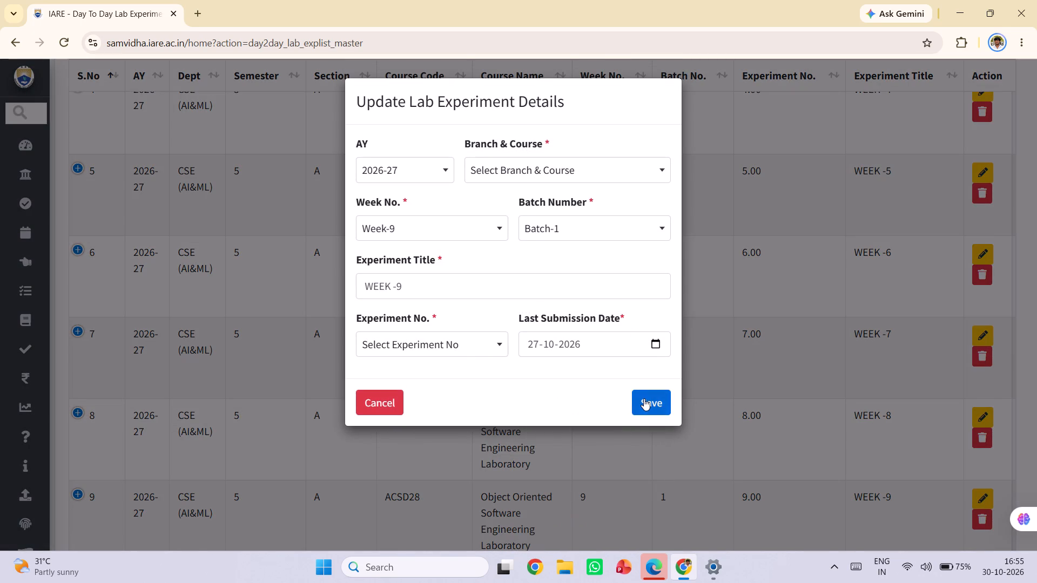
click(493, 374)
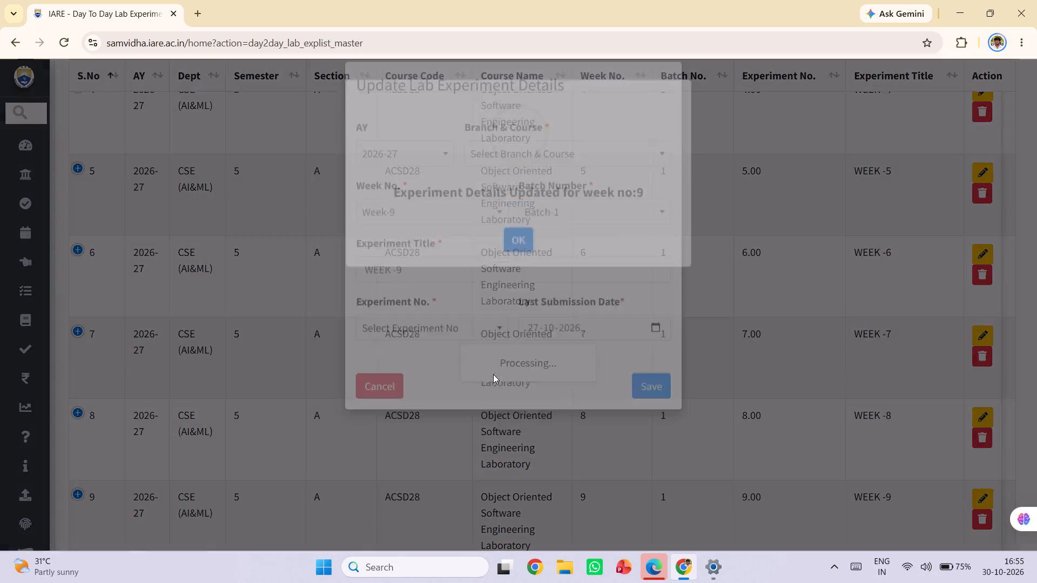
click(521, 366)
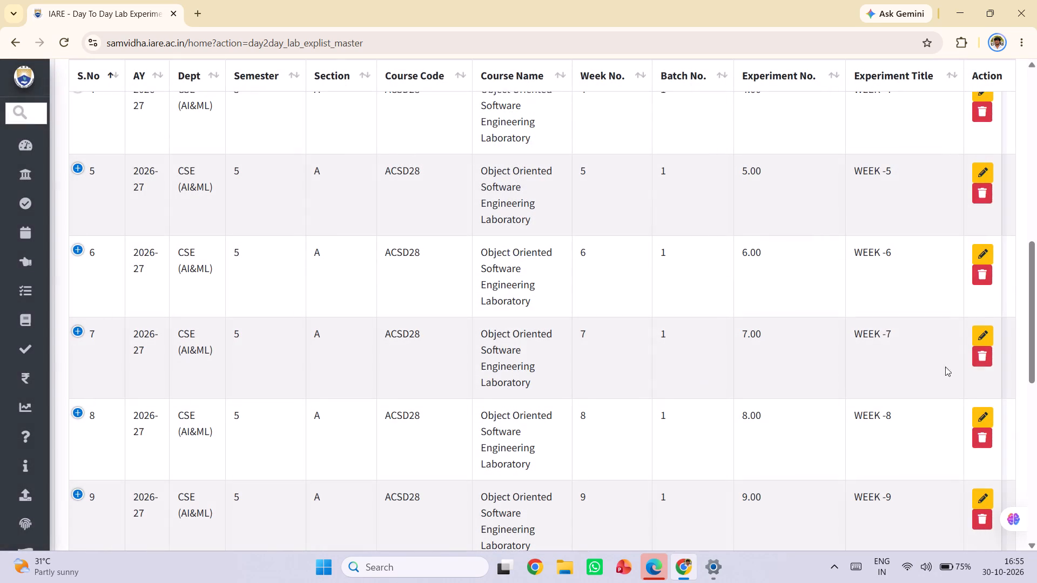
Check the Week 8 experiment's last submission date, leaving its details unchanged, and look over the remaining weeks.
click(981, 413)
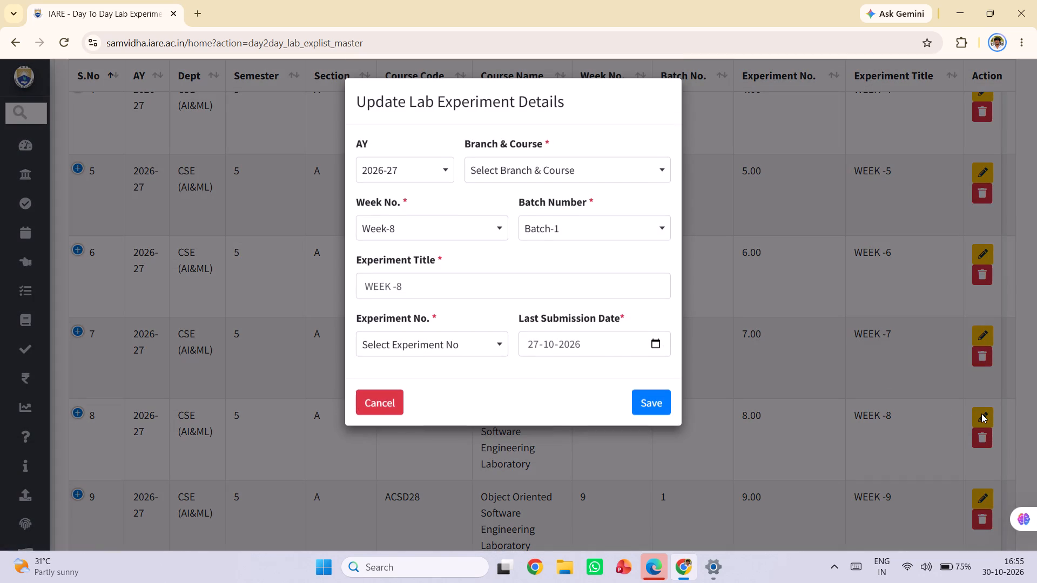
click(388, 395)
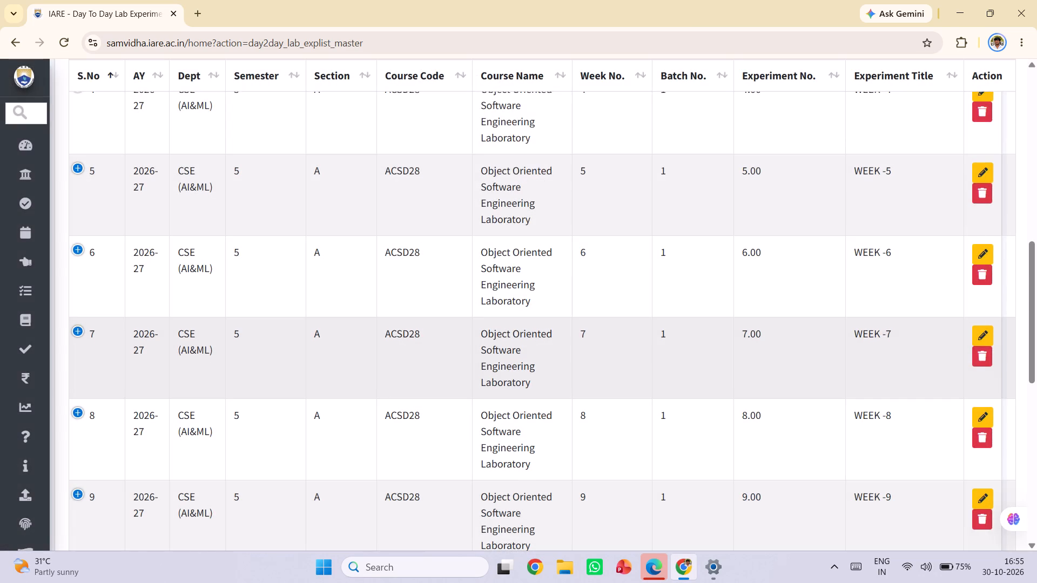
scroll(517, 384, down, 3)
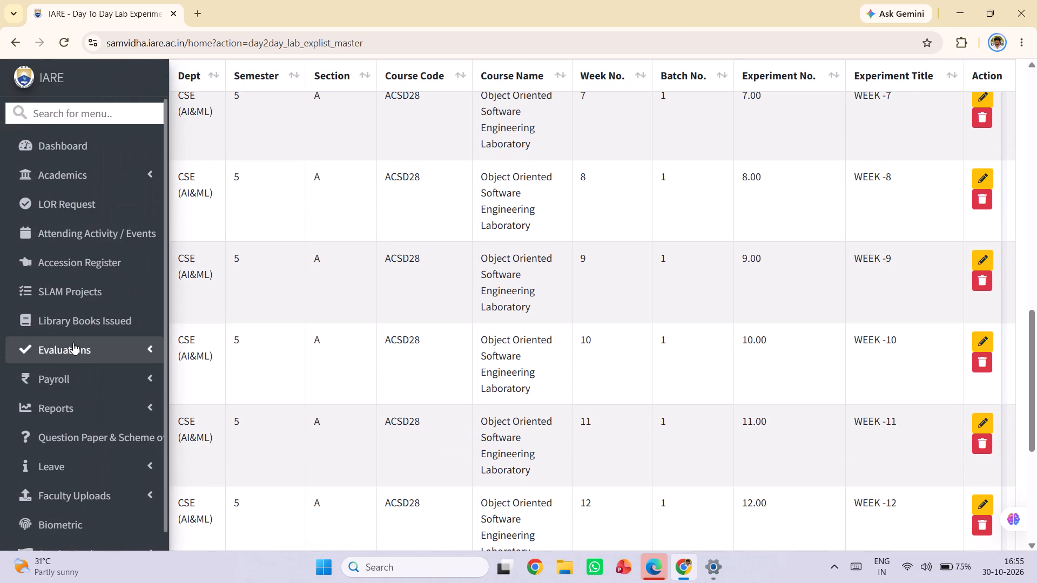
Open the Day To Day Lab Evaluation-Teachers page from the labs evaluation section.
click(73, 343)
scroll(73, 343, down, 3)
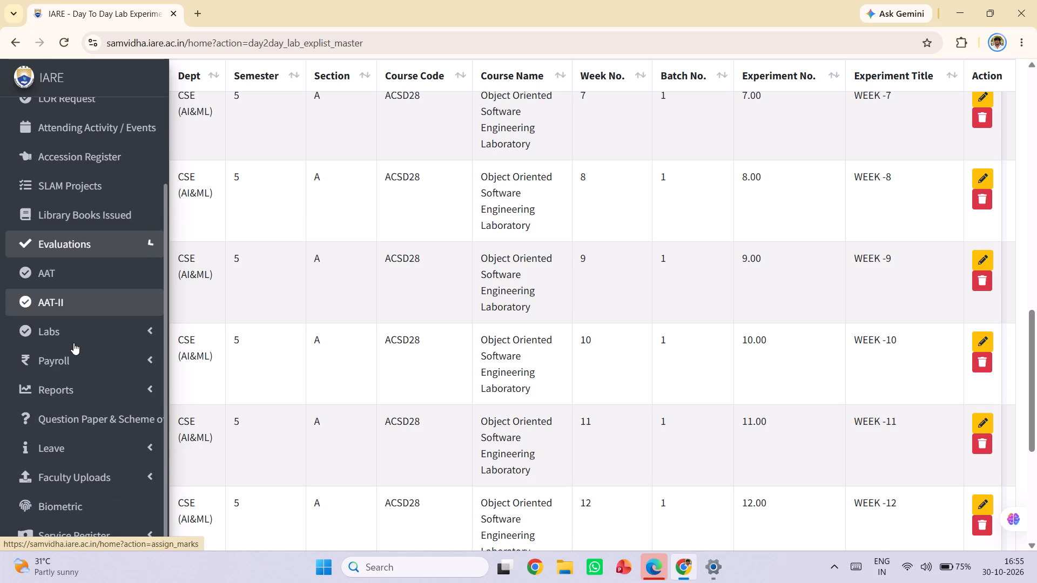
click(72, 333)
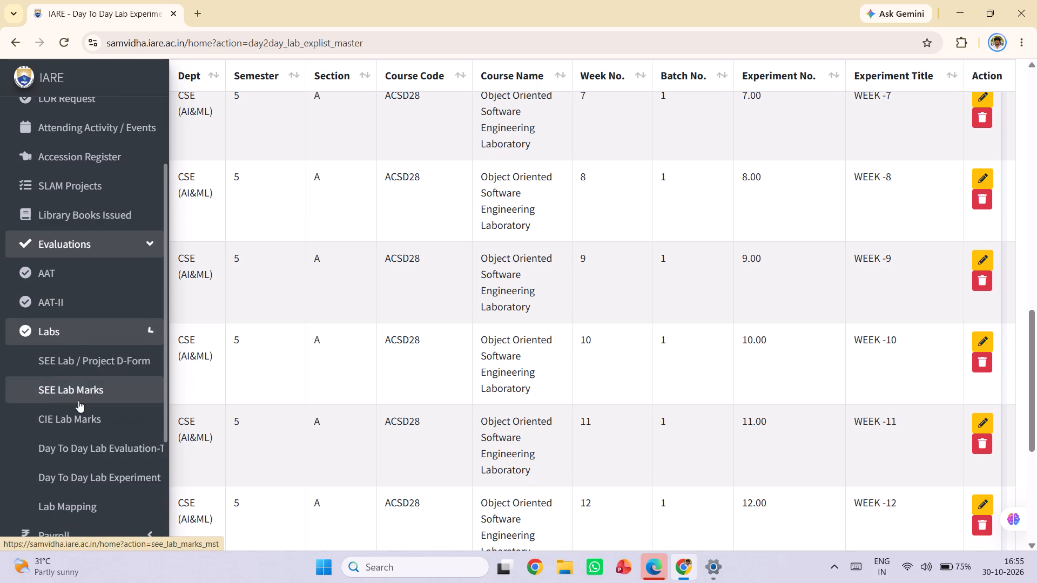
click(74, 470)
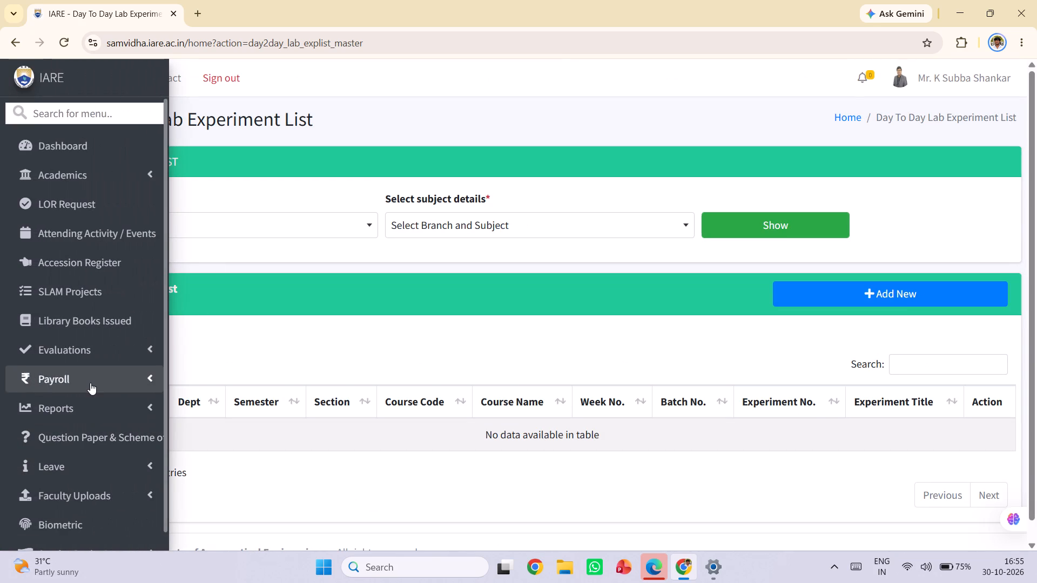
click(90, 350)
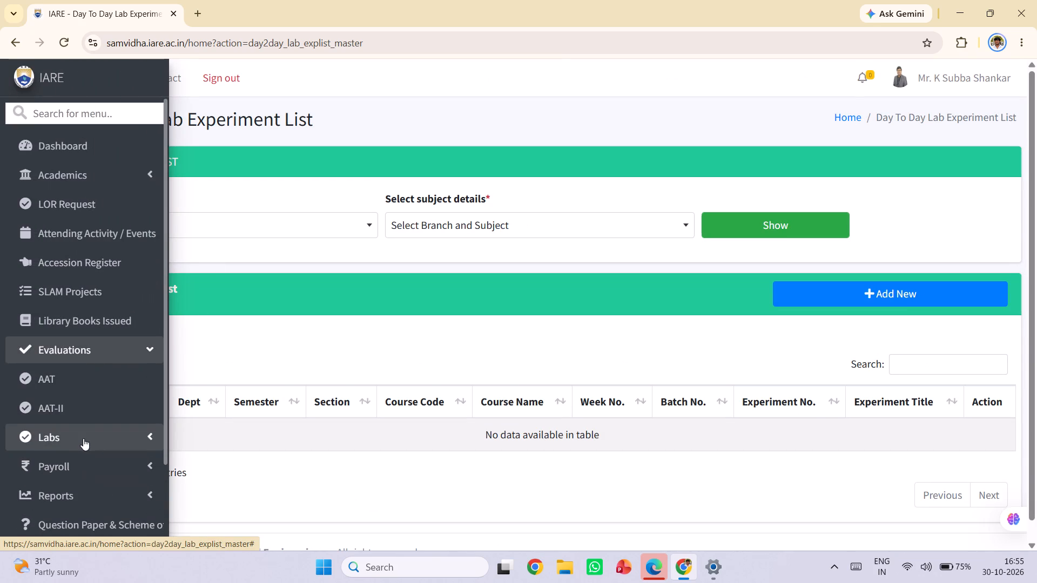
click(82, 432)
scroll(79, 504, down, 1)
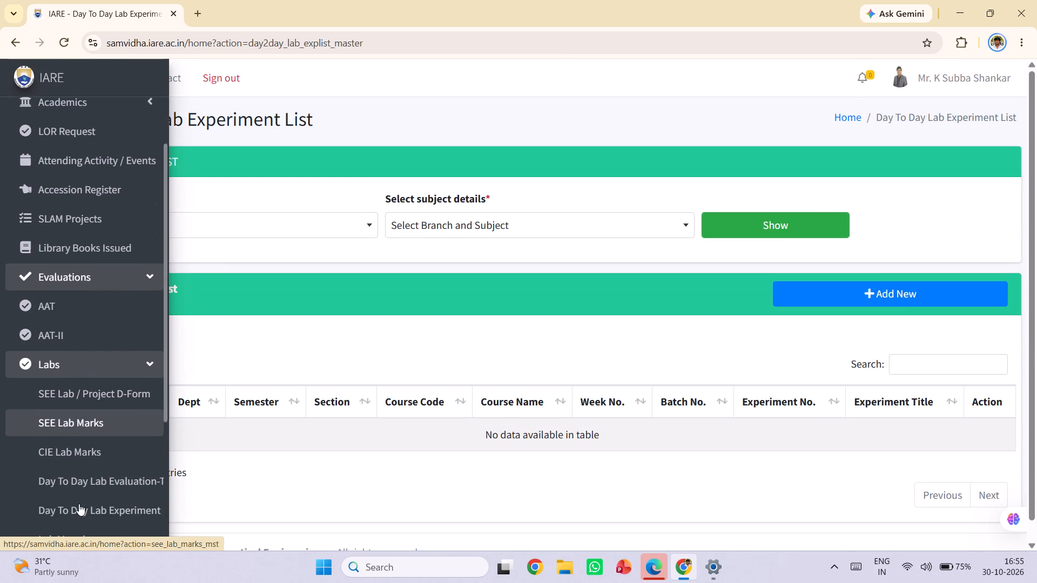
click(91, 479)
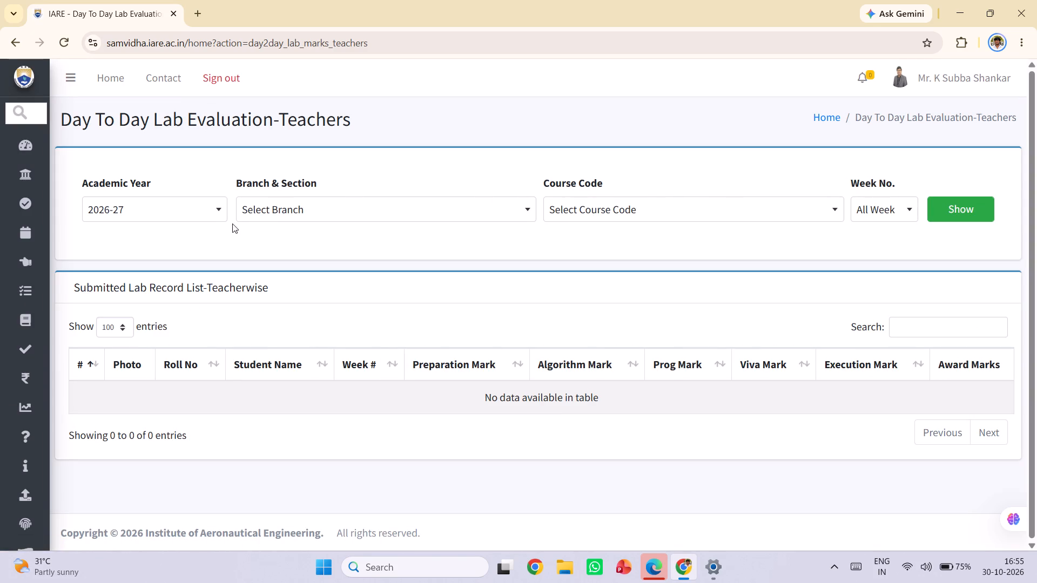
List the submitted lab records of all weeks for CSE (AI&ML) V Semester Section A, course ACSD28.
drag(288, 206, 303, 281)
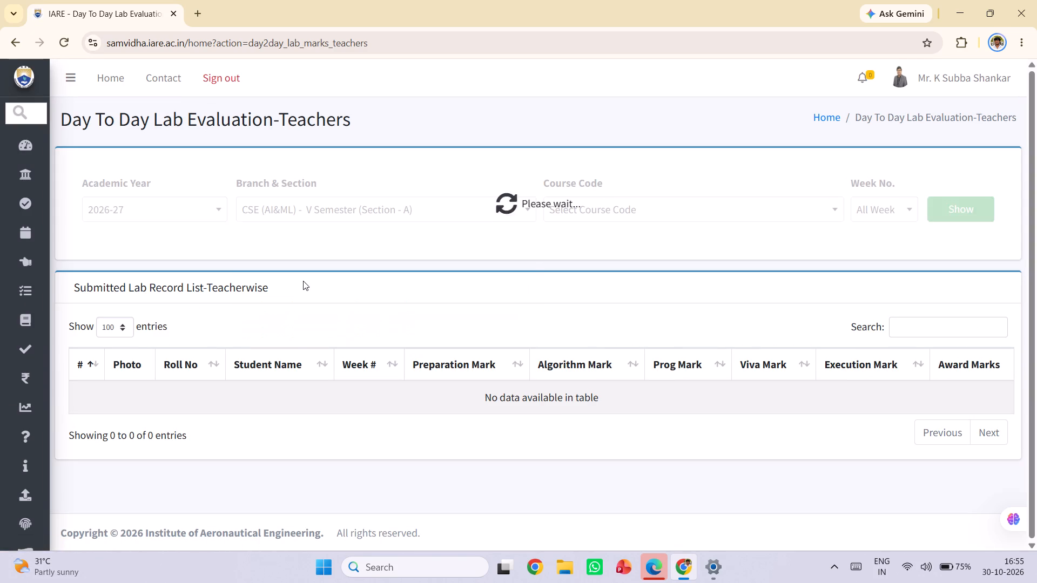
click(303, 281)
drag(569, 207, 592, 277)
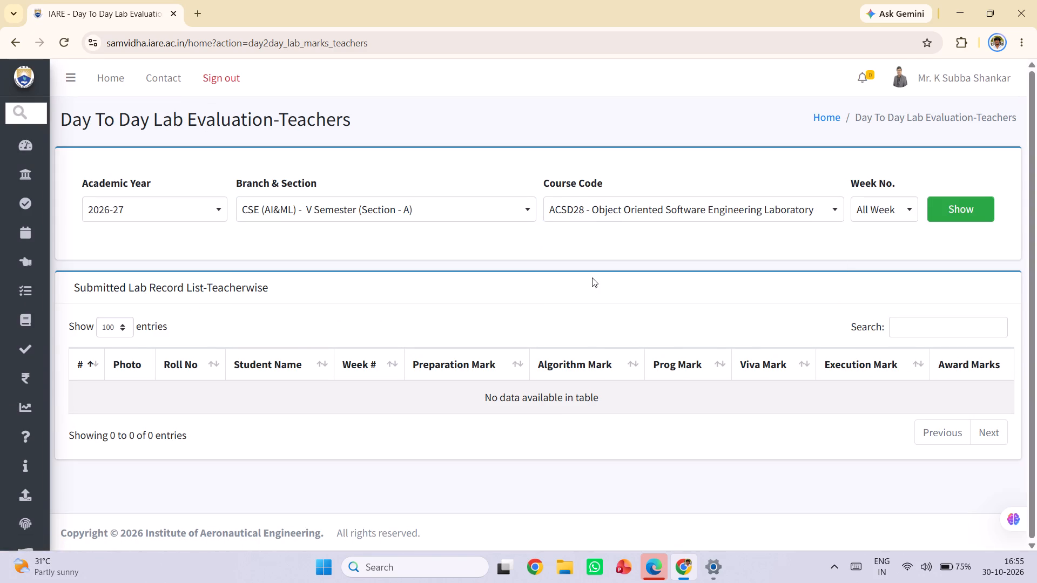
click(592, 277)
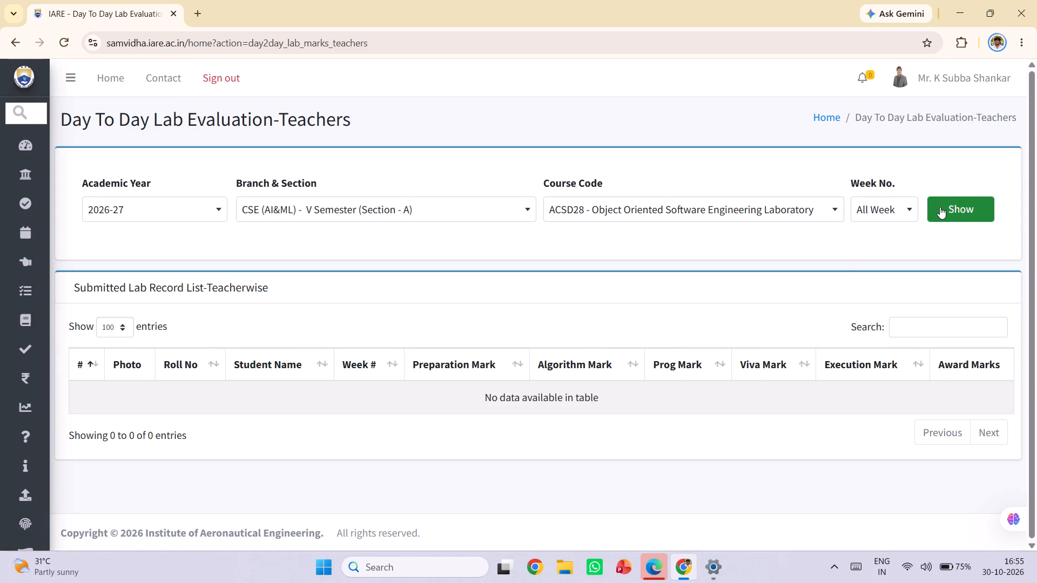
click(940, 207)
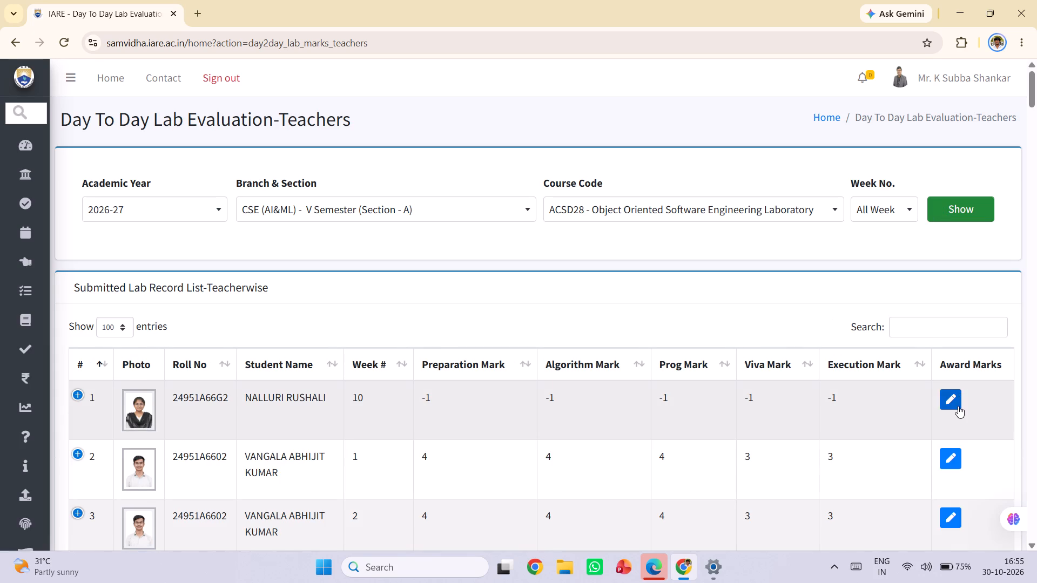
Enter 4 for the preparation, algorithm, program, execution and viva marks of the first listed student's Week 10 record.
click(958, 406)
drag(790, 248, 731, 252)
key(4)
key(Tab)
key(4)
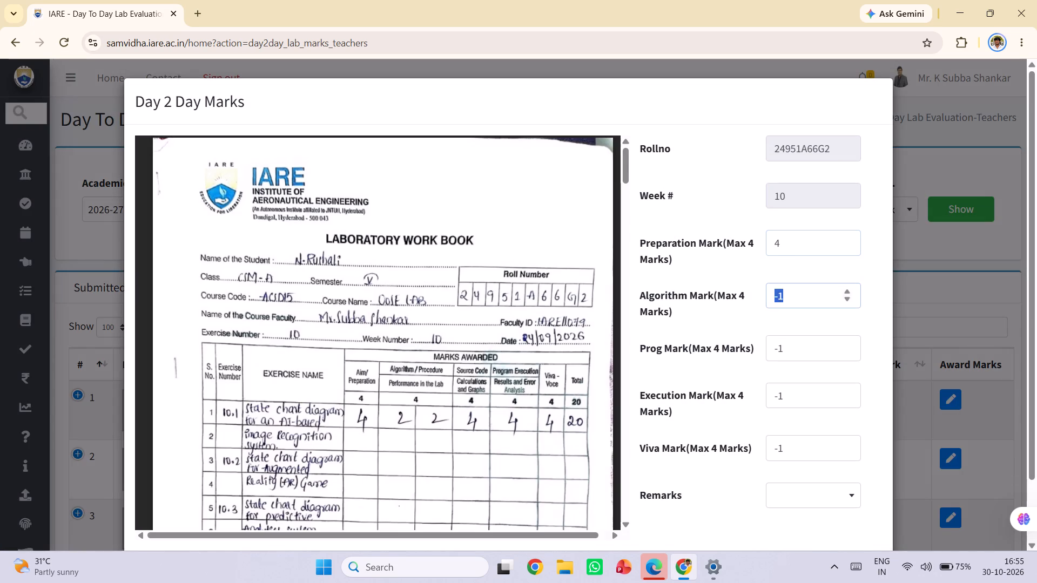
key(Tab)
key(4)
key(Tab)
key(4)
key(Tab)
key(4)
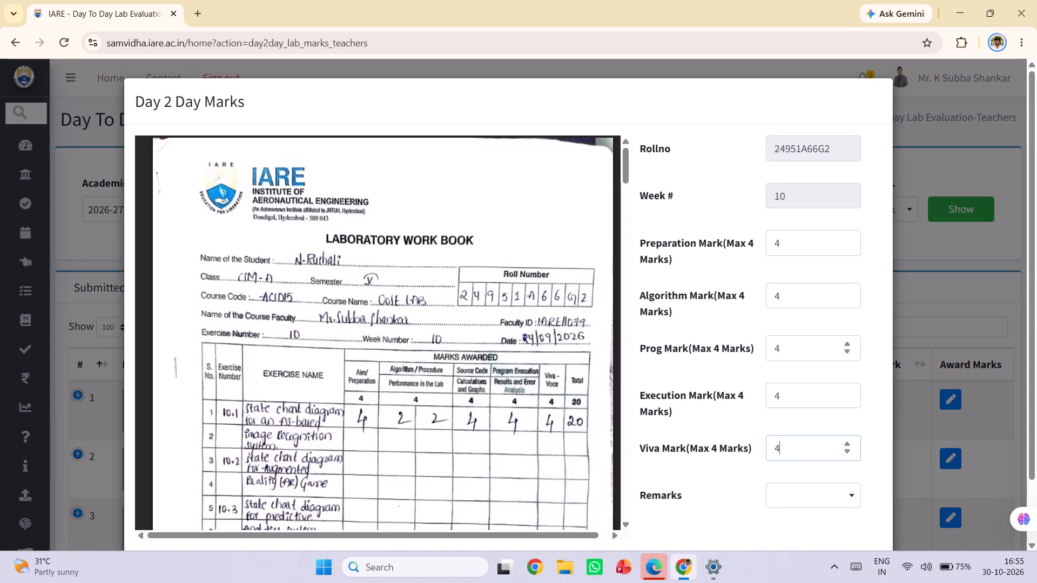
Set the remarks of the open Week 10 student record to GOOD and save its marks.
click(802, 496)
click(798, 405)
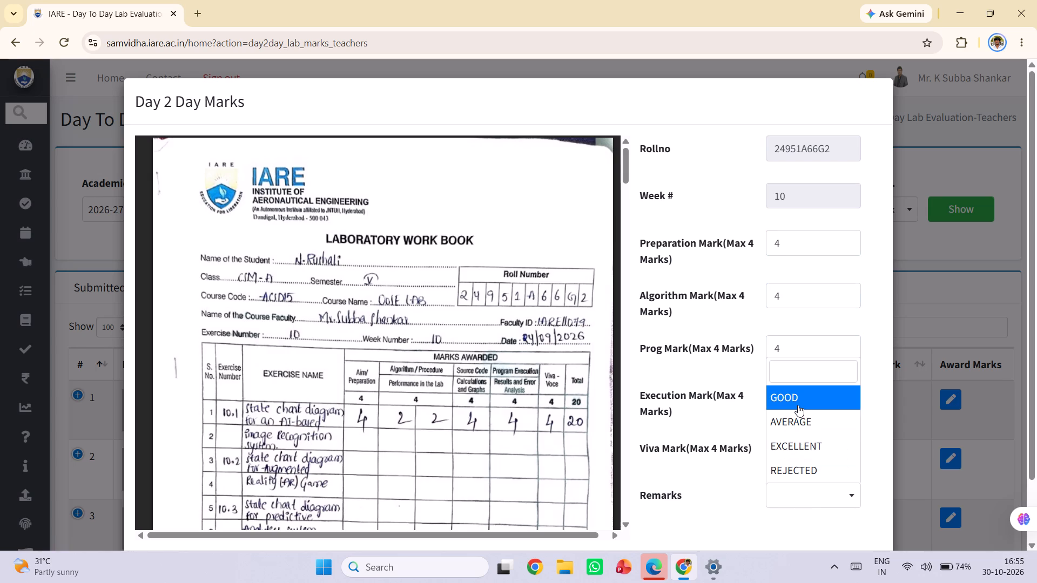
scroll(798, 405, down, 3)
click(857, 503)
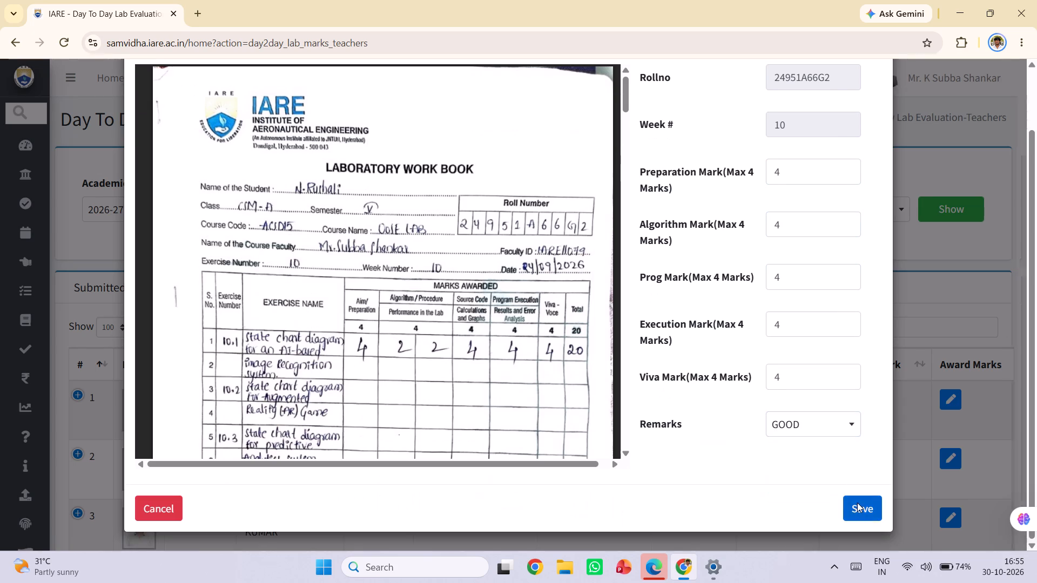
click(503, 379)
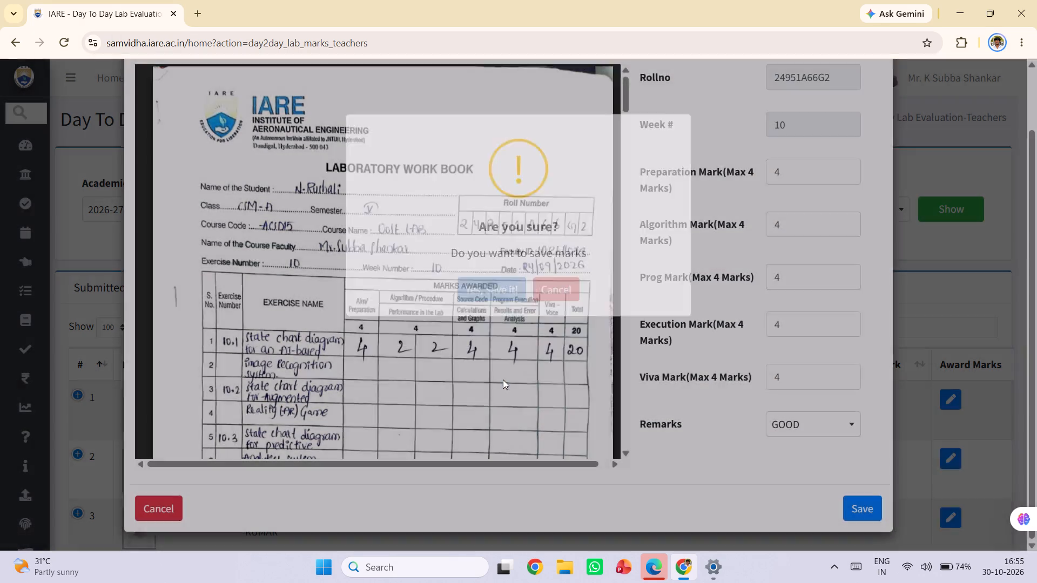
click(516, 372)
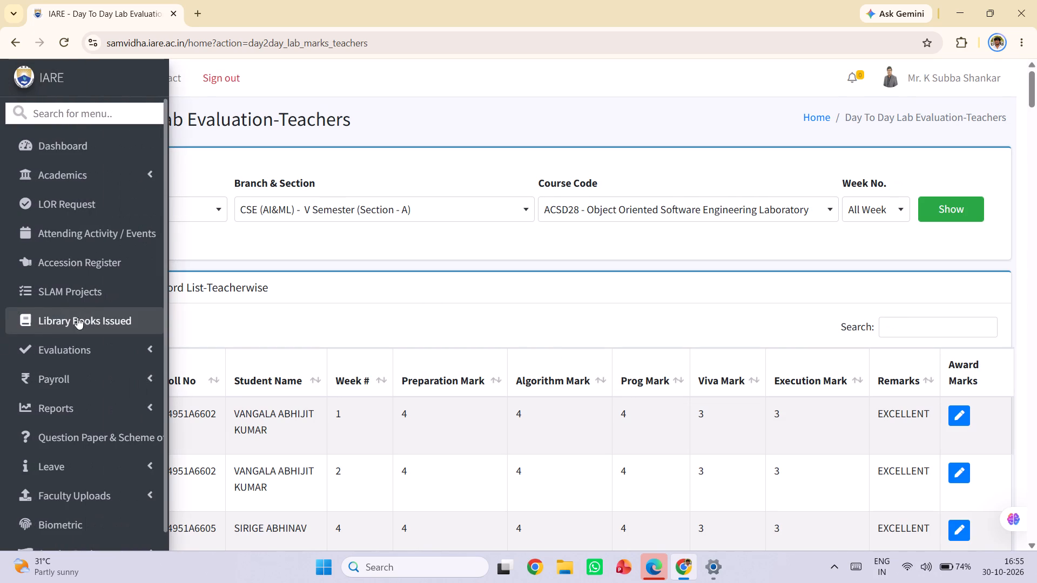
List the 2026-27 day-to-day lab experiments for AIML-V-SEM-A, ACSD28 Object Oriented Software Engineering Laboratory.
click(61, 350)
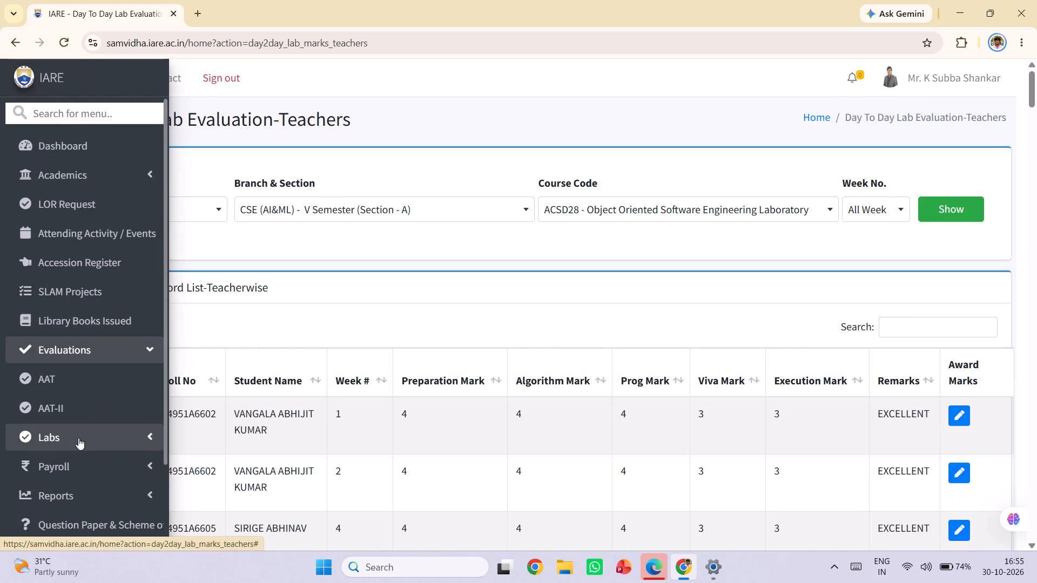
click(78, 438)
scroll(83, 480, down, 2)
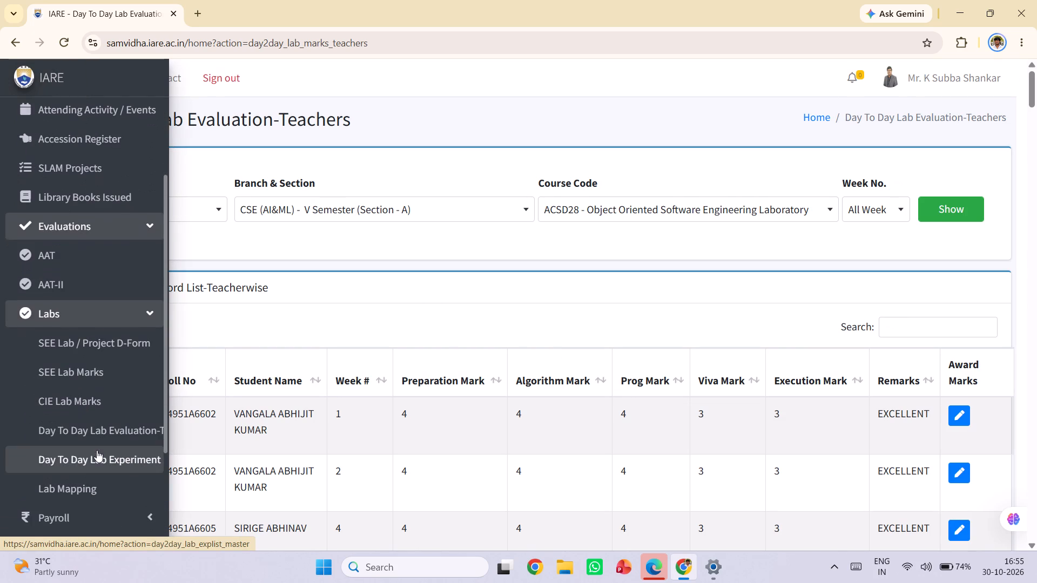
click(93, 457)
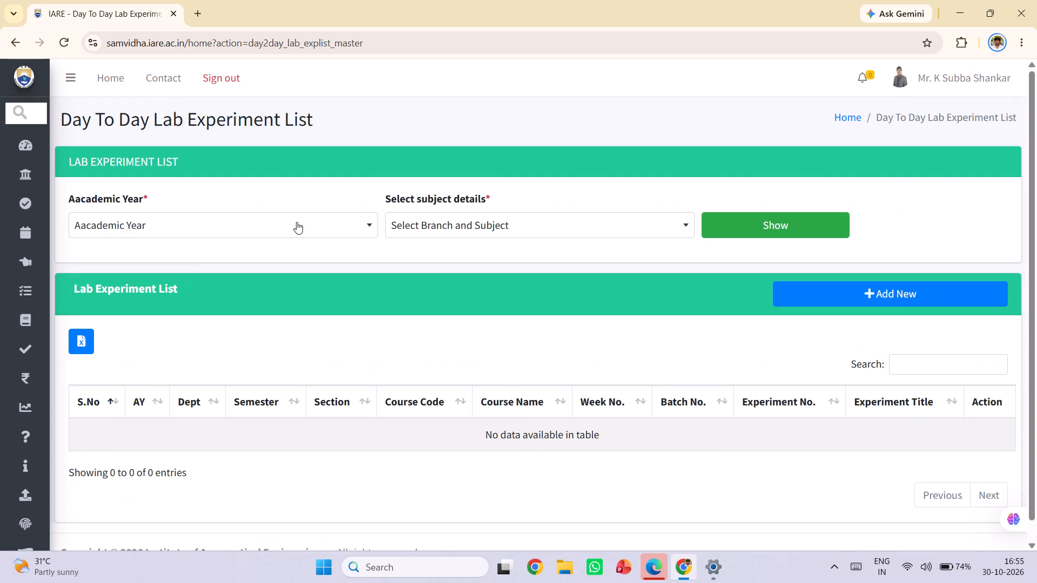
click(297, 222)
click(197, 301)
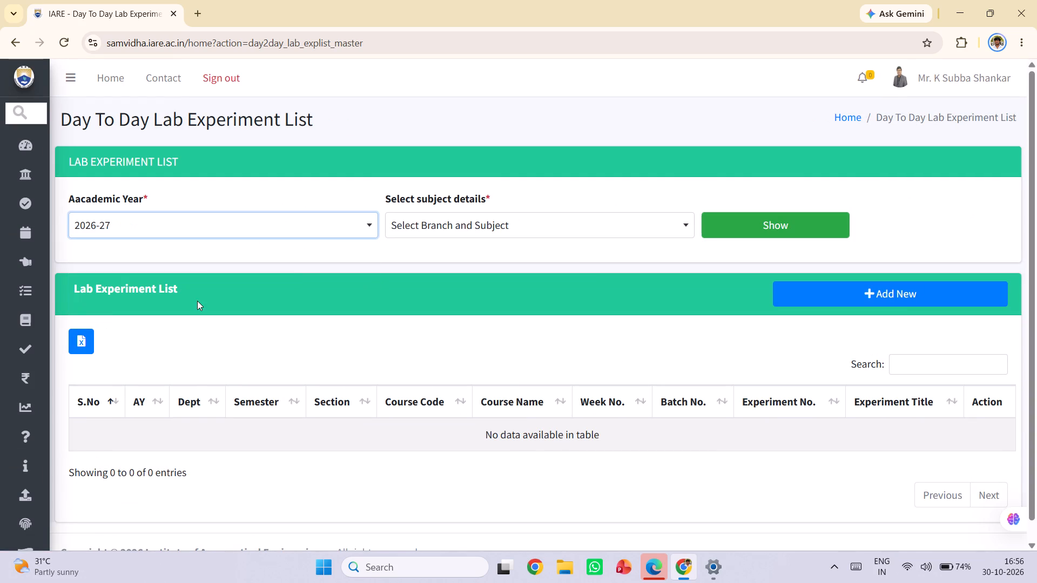
click(491, 219)
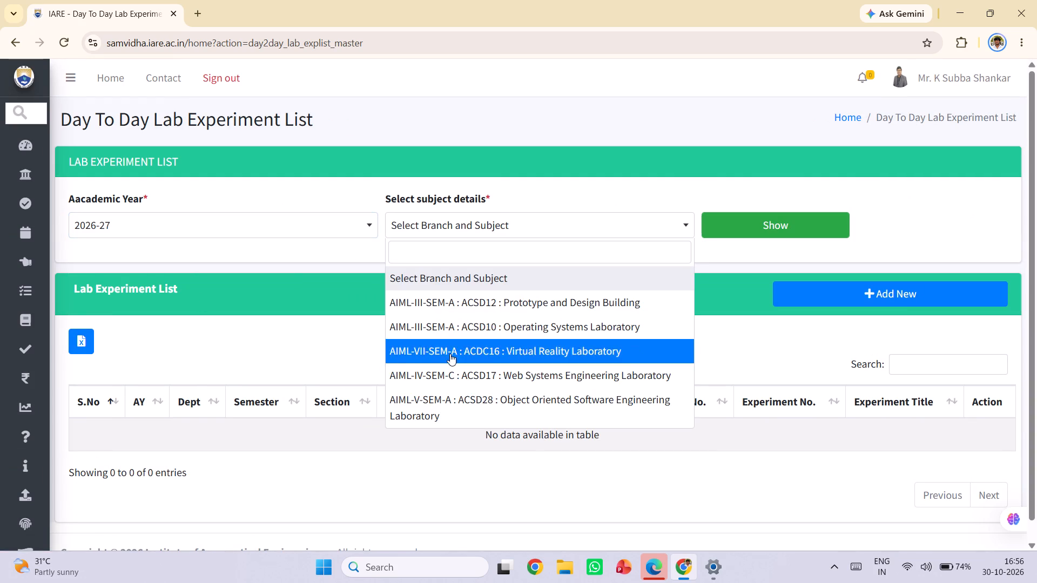
click(441, 398)
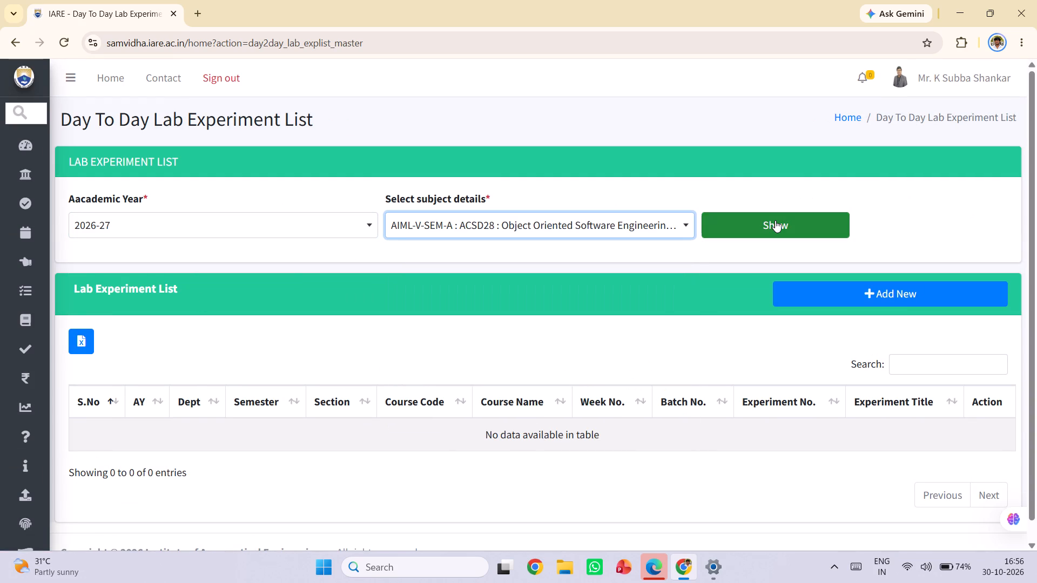
click(775, 220)
Set the Week 10 experiment's last submission date to 27-10-2026 and save it.
scroll(657, 300, down, 9)
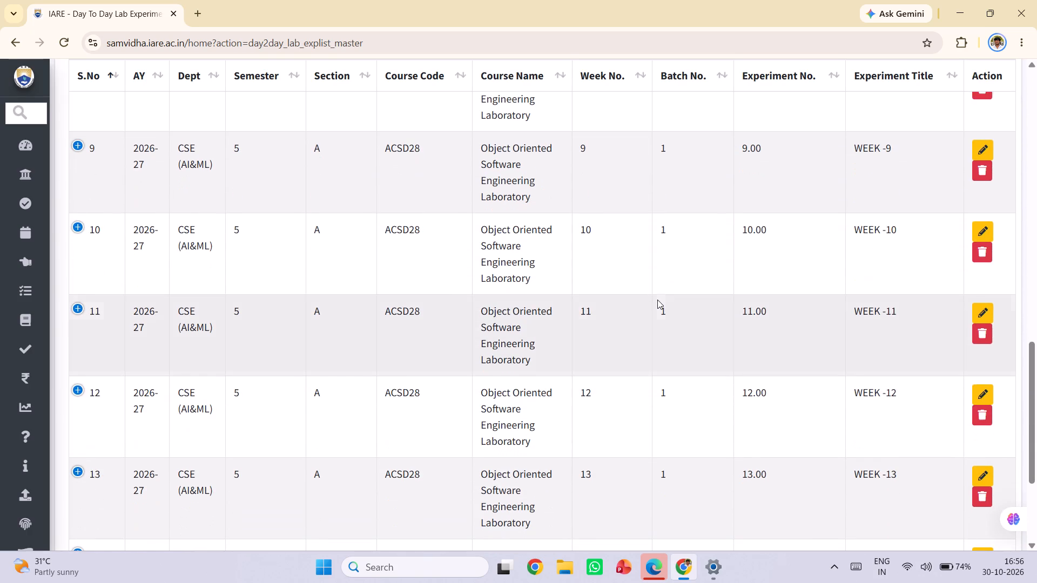
click(982, 221)
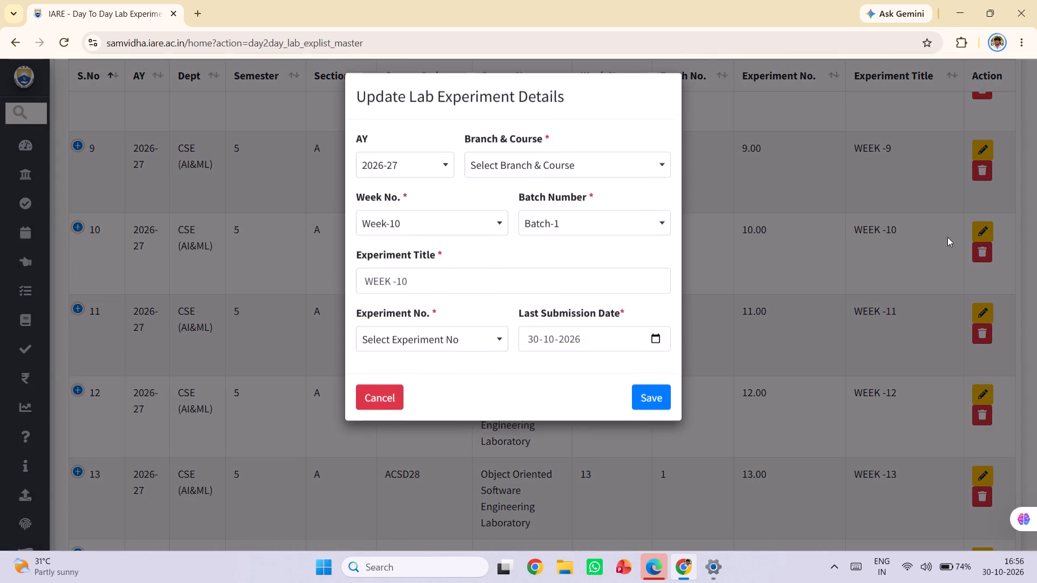
click(652, 342)
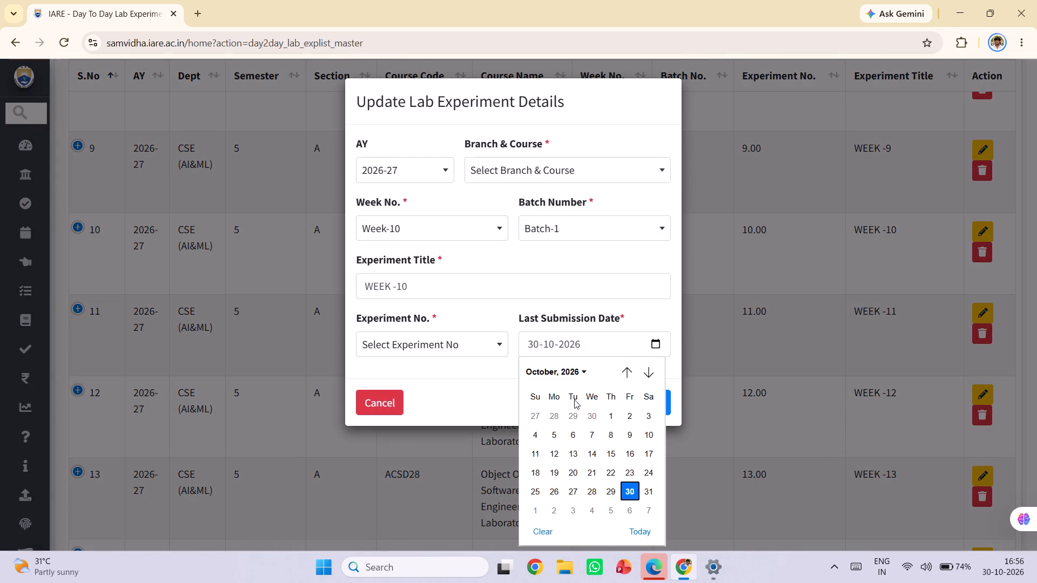
click(566, 487)
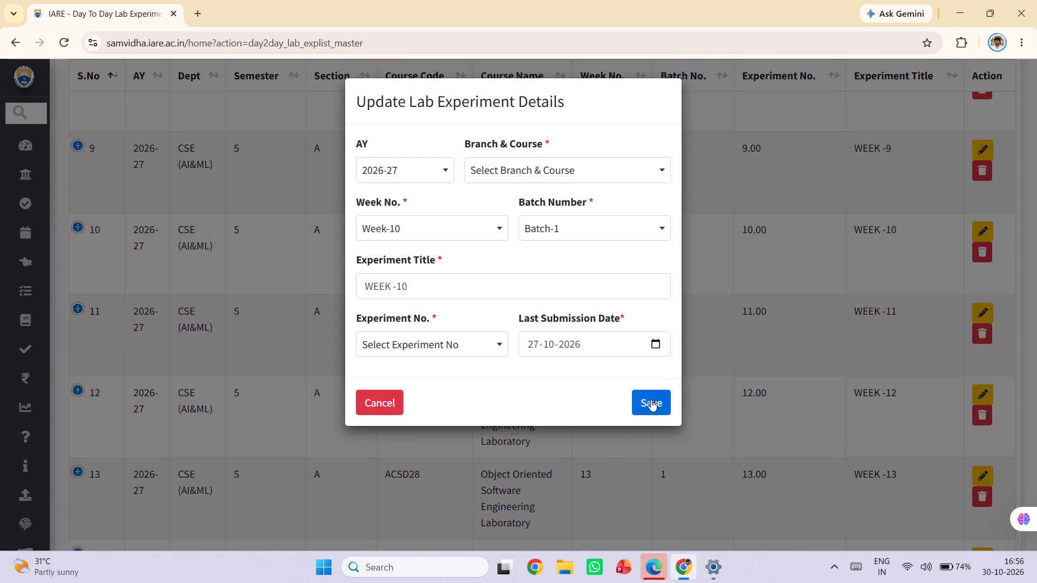
click(651, 399)
click(494, 382)
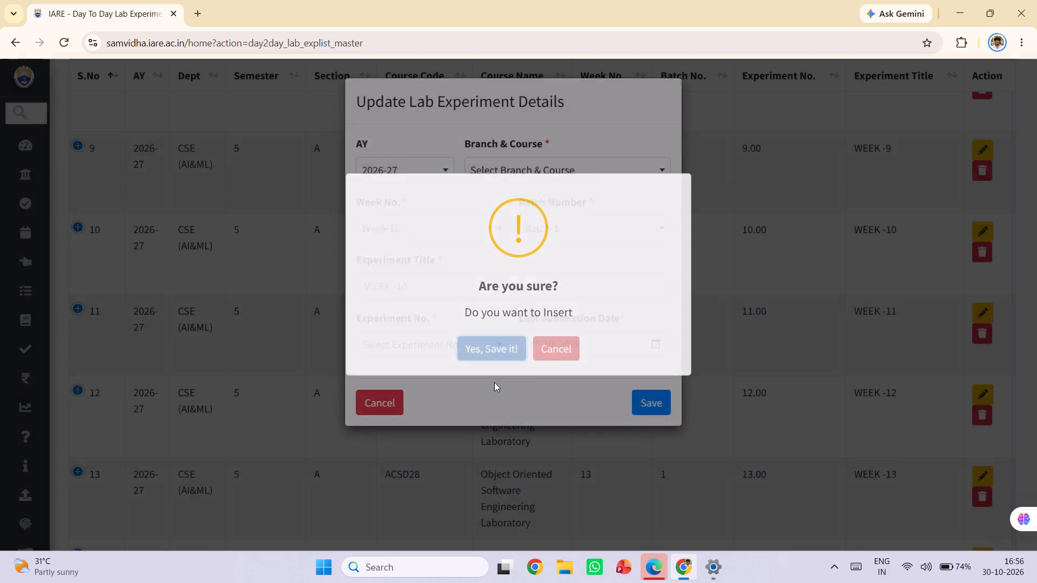
click(519, 369)
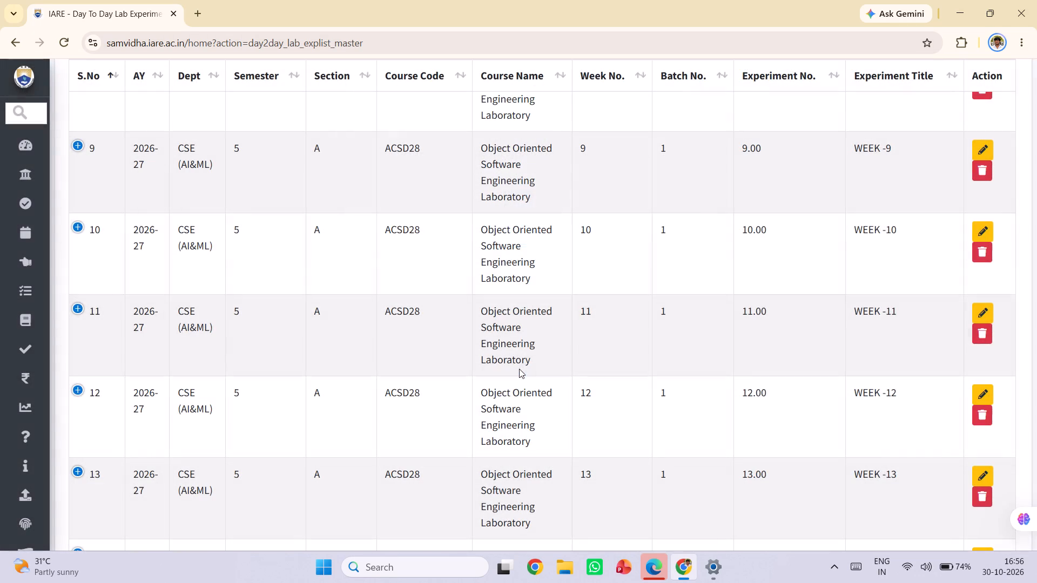
Check the Week 10 experiment's saved last submission date and close its details without changes.
click(981, 227)
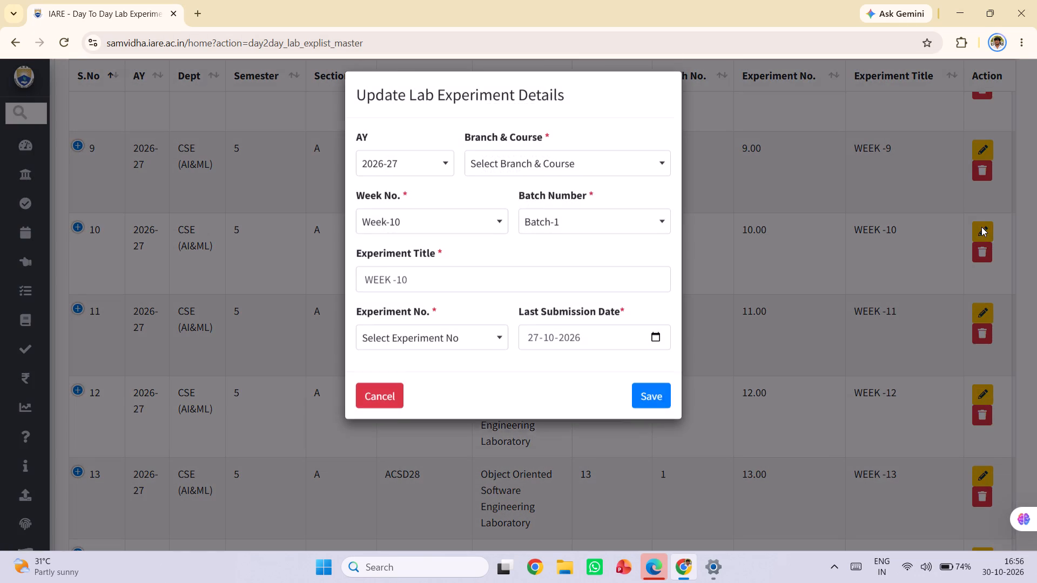
click(374, 399)
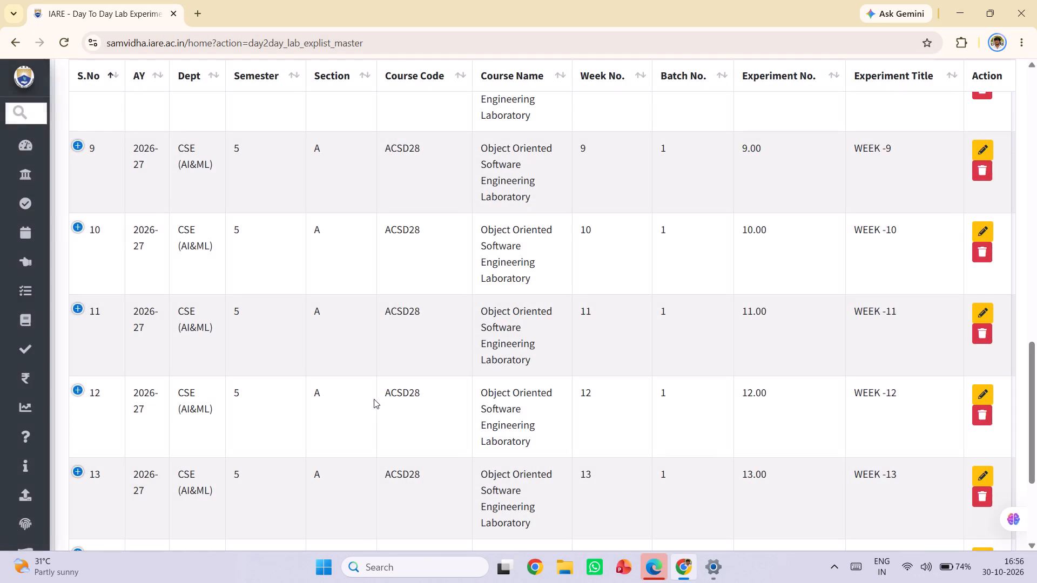
Show the CIE lab marks for AIML-V-SEM-A, ACSD28 Object Oriented Software Engineering Laboratory, 2026-27, and look over the list.
click(87, 351)
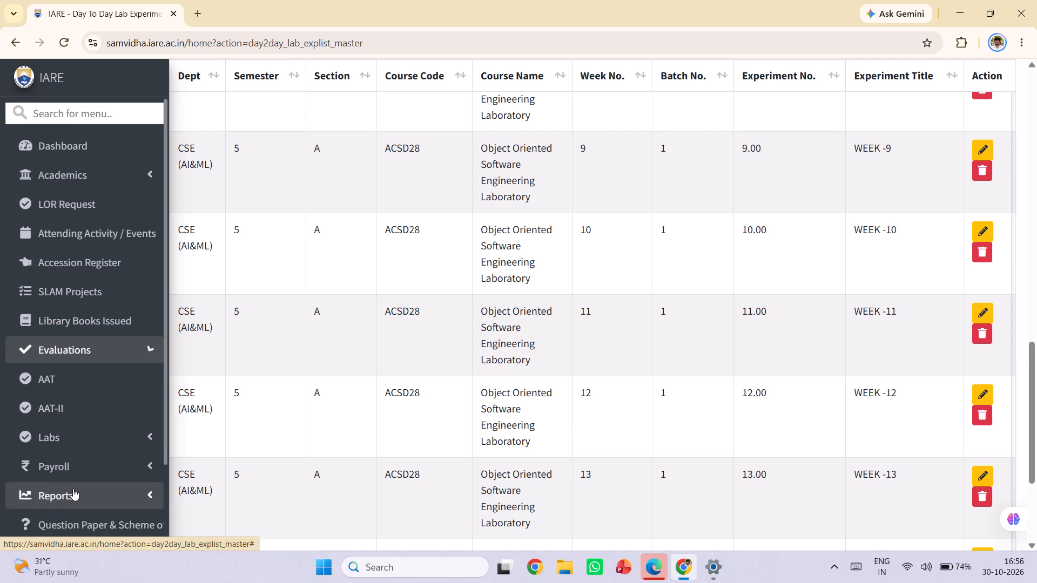
scroll(73, 489, down, 1)
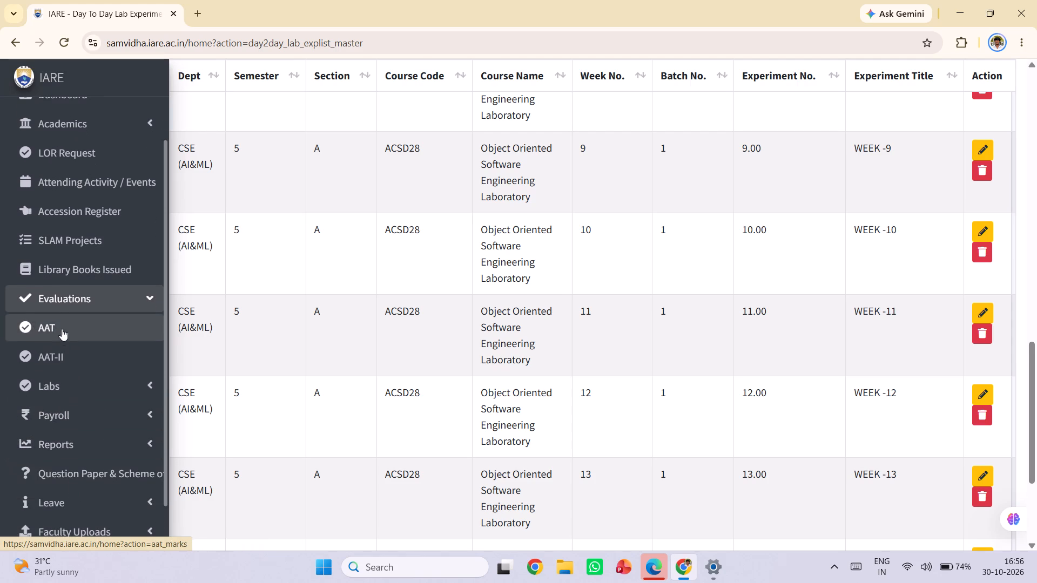
click(53, 396)
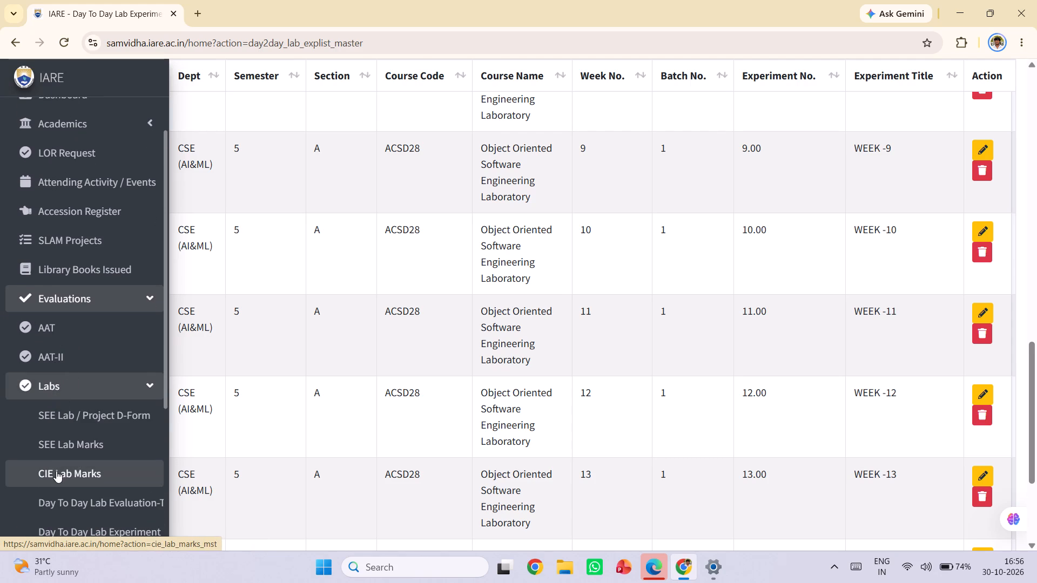
click(56, 471)
click(292, 211)
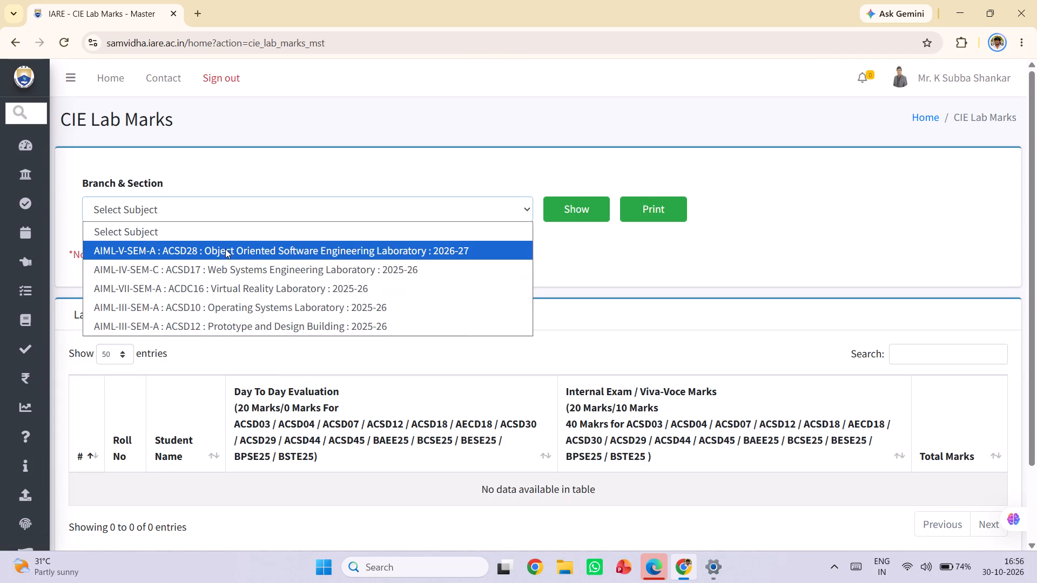
click(224, 247)
click(565, 199)
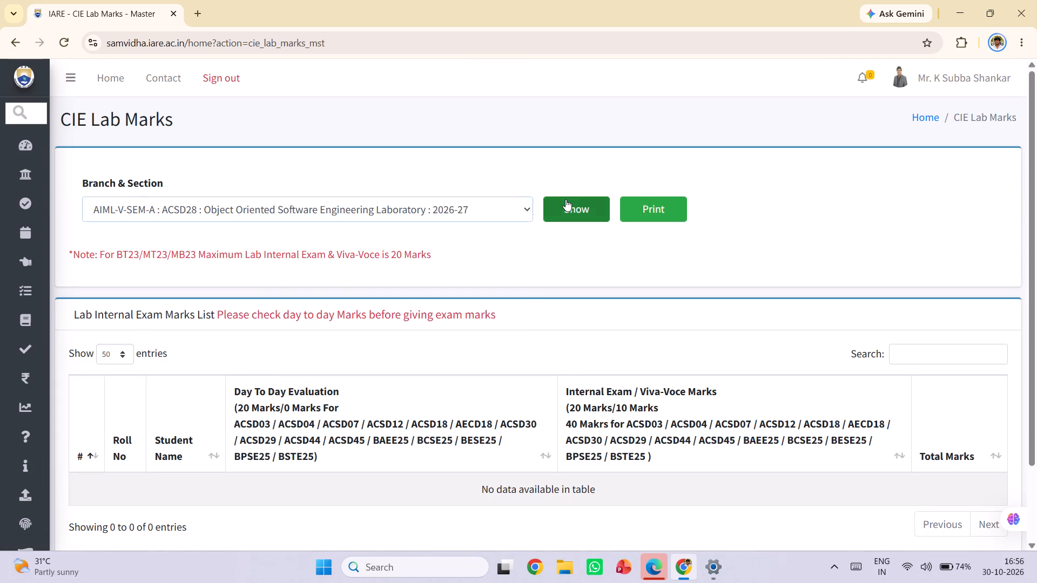
scroll(565, 199, down, 2)
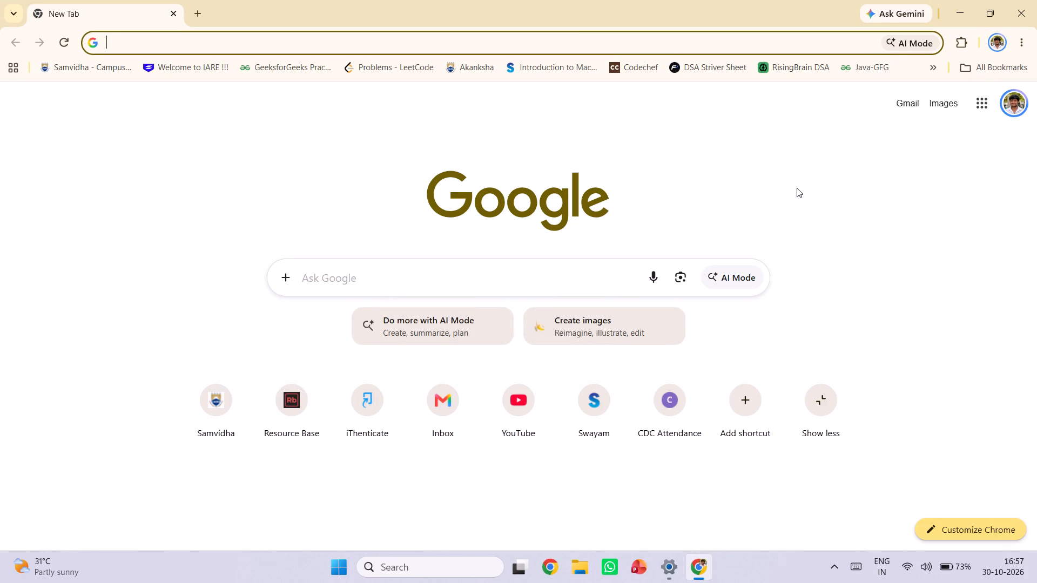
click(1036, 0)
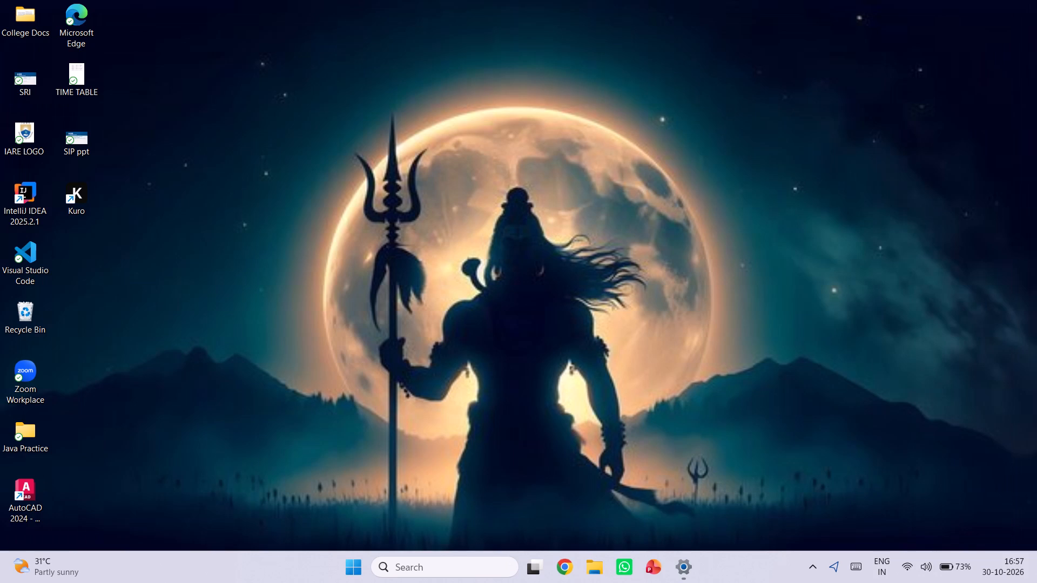
Put the computer into Sleep mode from the Shut Down Windows dialog.
key(alt+F4)
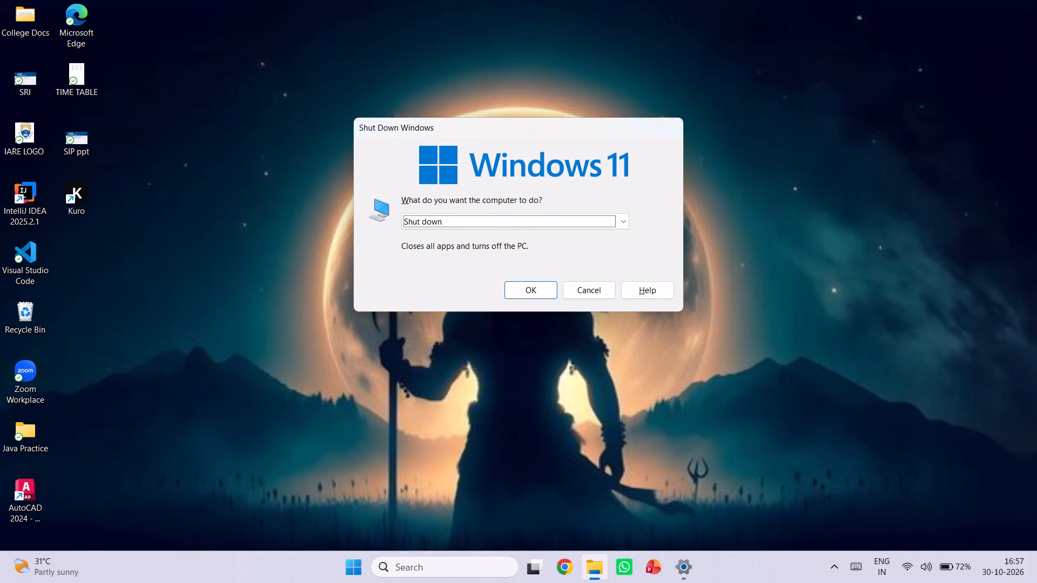
key(Up)
key(Down)
key(Down)
key(Up)
key(Up)
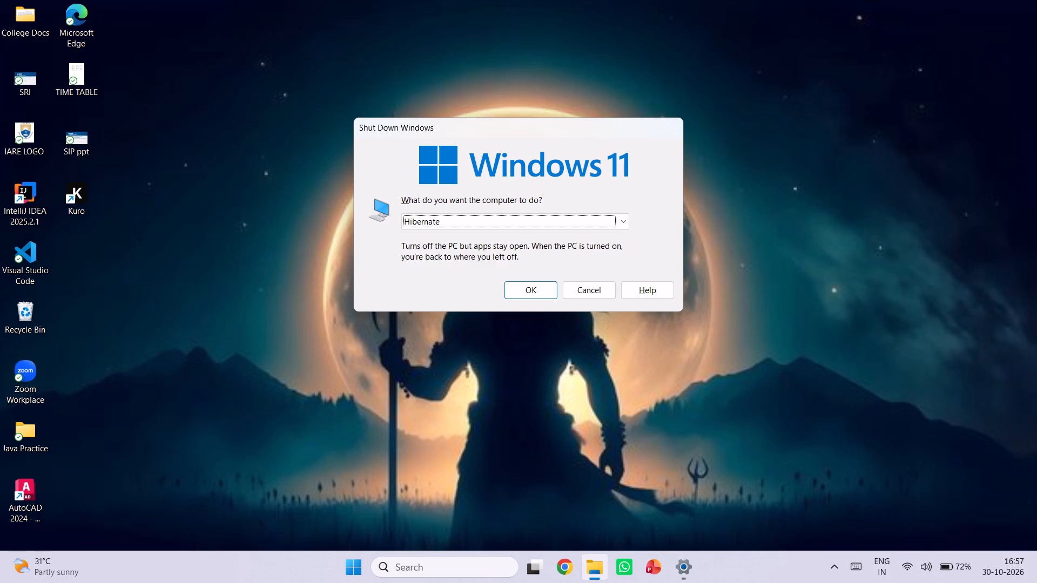
key(Up)
key(Return)
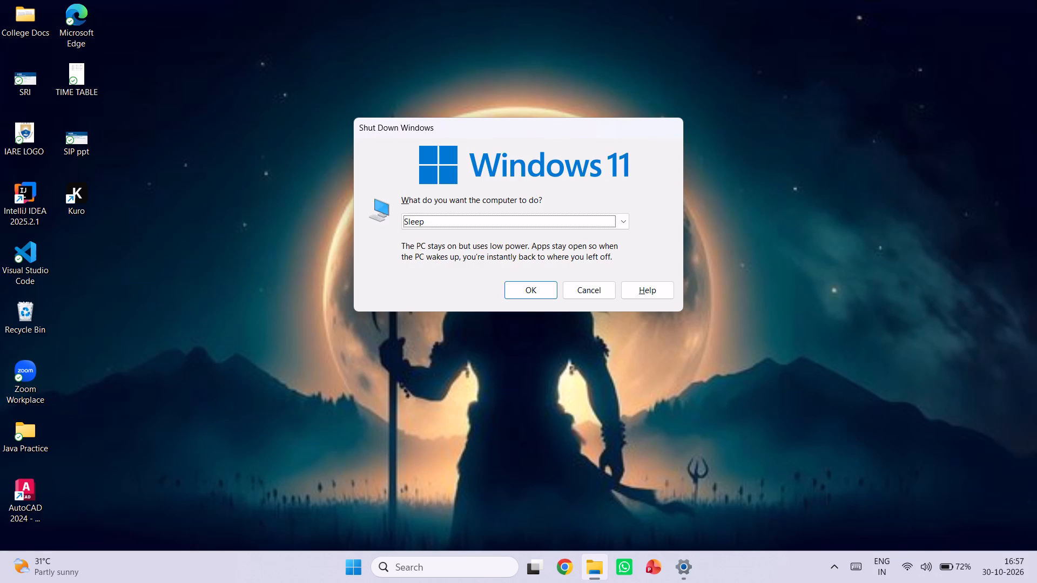